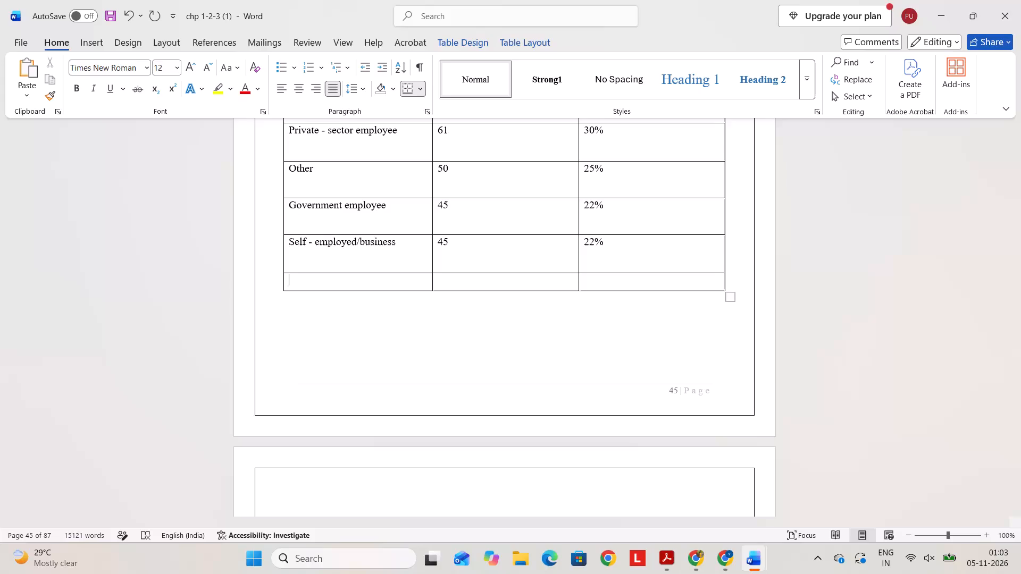
Delete the entire empty last row of Table 4.2, below the Self - employed/business row.
key(BackSpace)
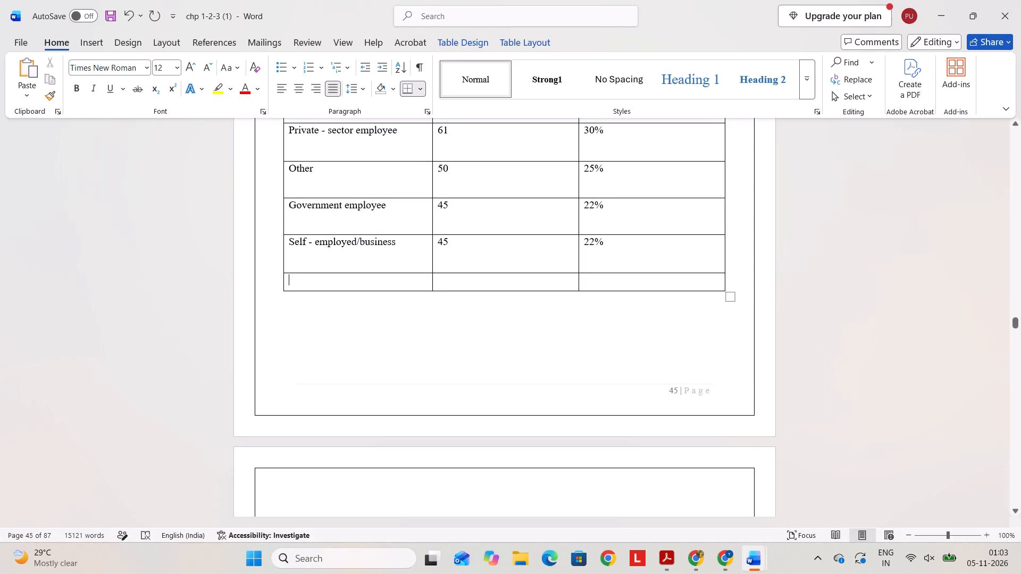
right_click(374, 279)
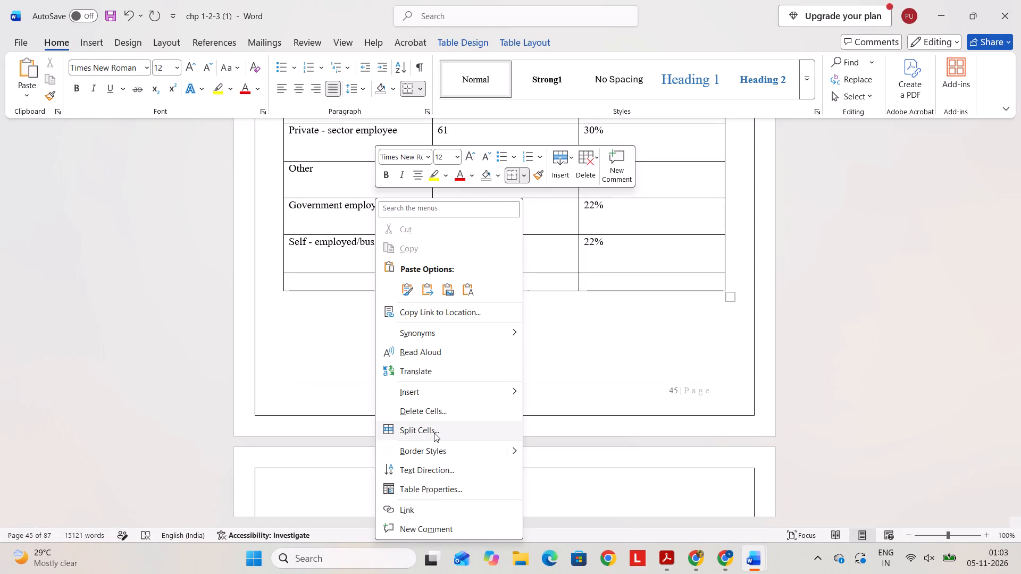
click(462, 418)
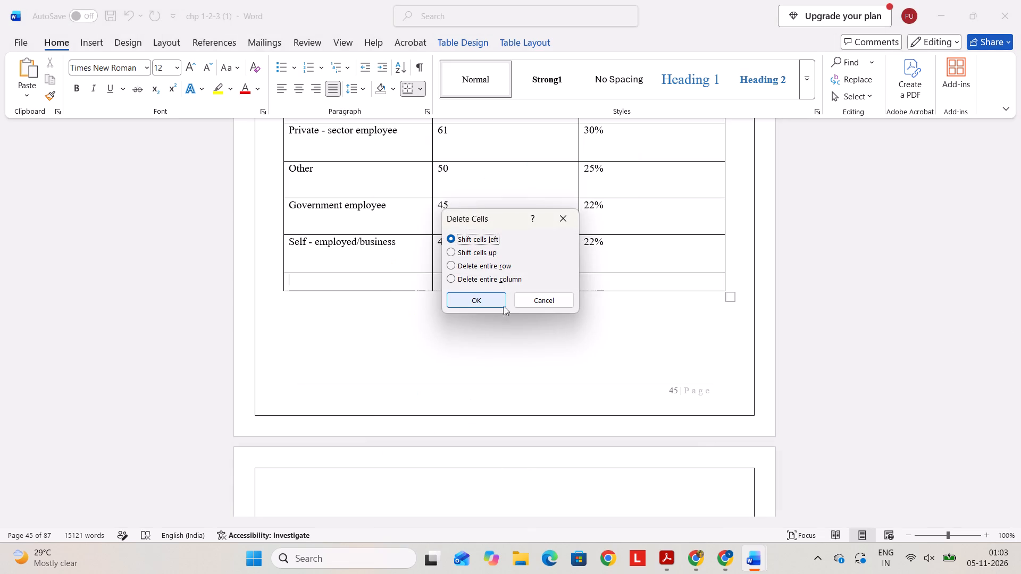
click(487, 268)
click(475, 299)
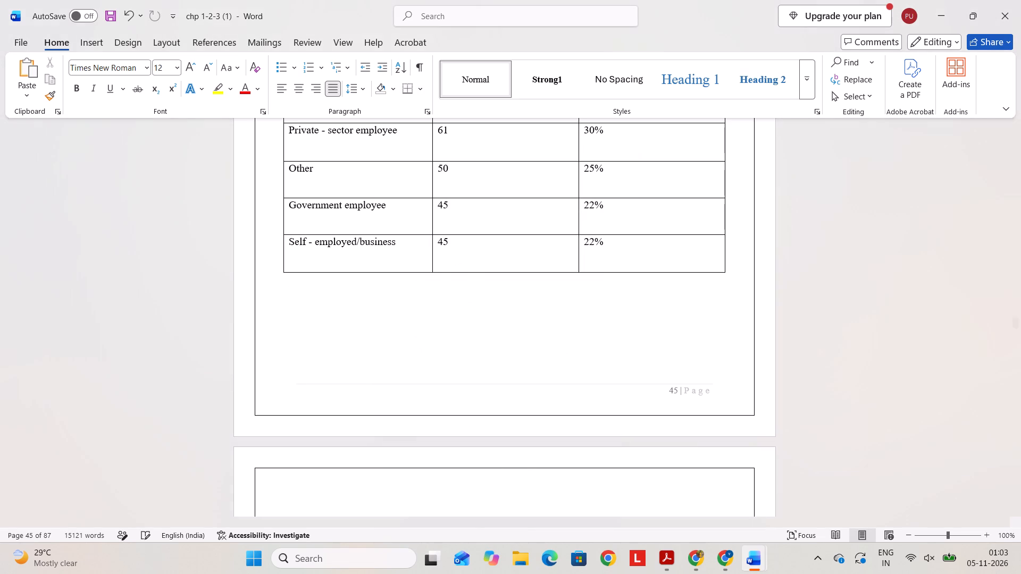
Enlarge Table 4.2 downward so its rows become taller and fill more of page 45.
scroll(475, 305, up, 1)
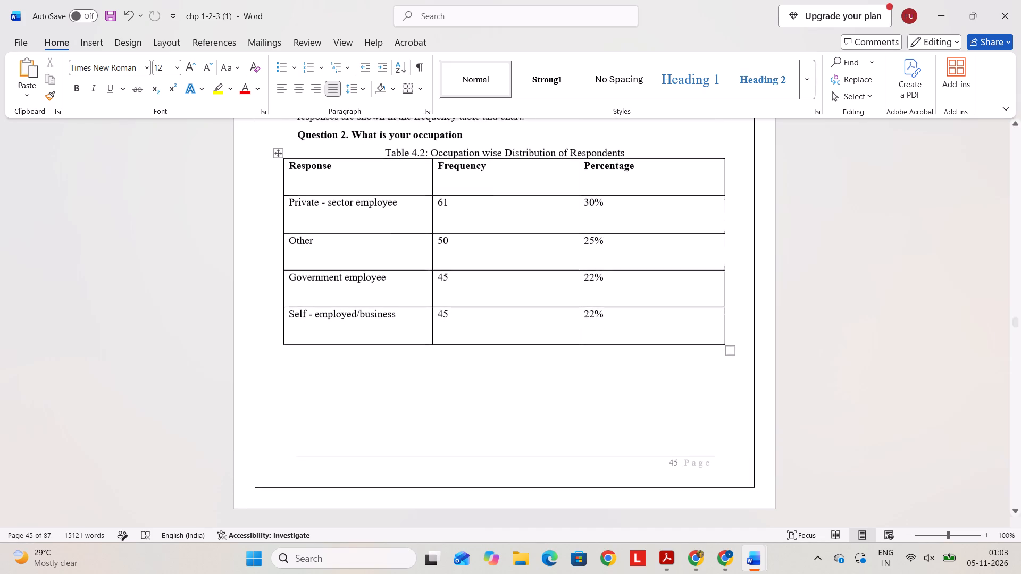
scroll(475, 305, up, 1)
drag(726, 345, 726, 372)
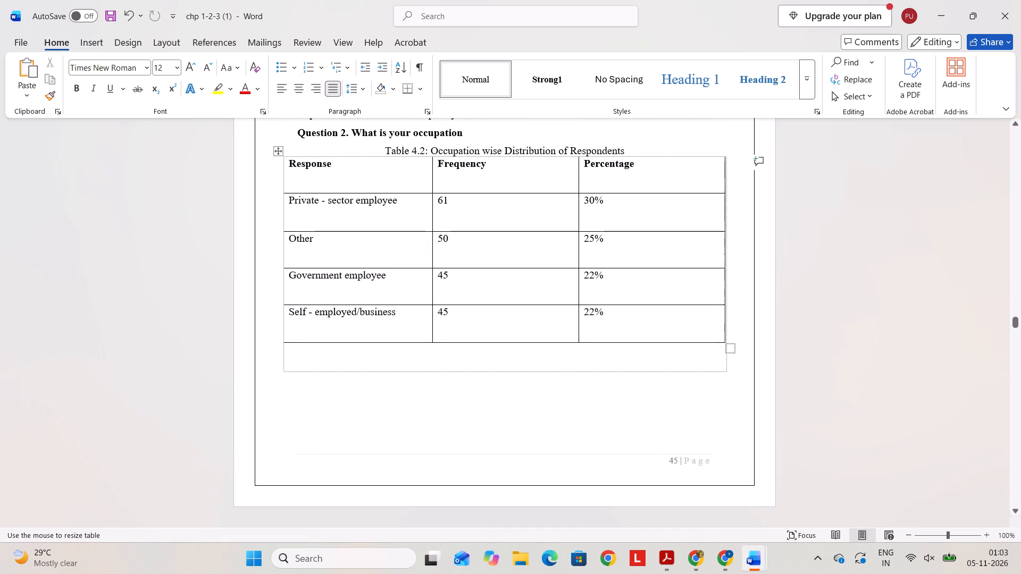
drag(726, 372, 727, 390)
scroll(727, 390, up, 1)
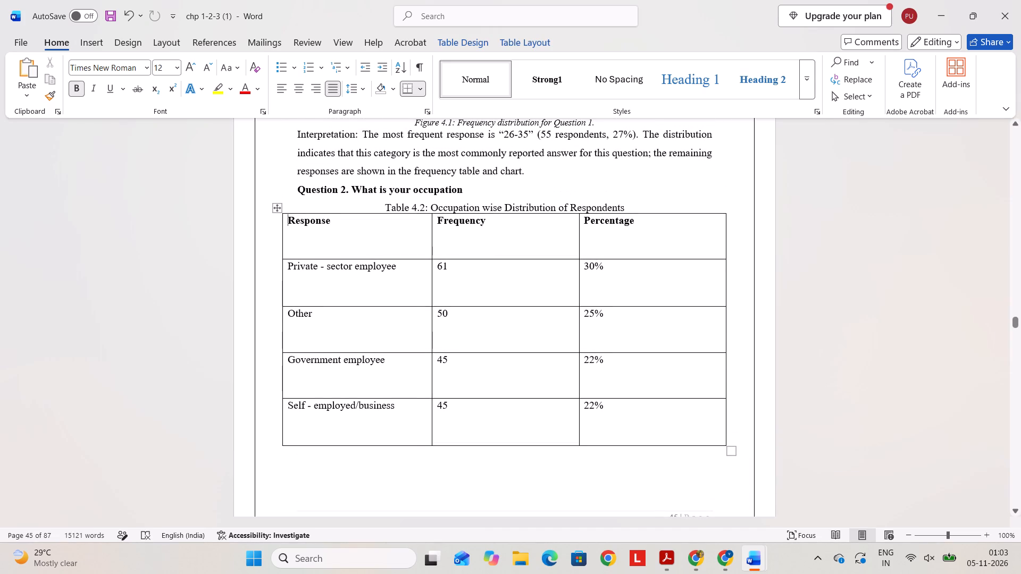
click(648, 212)
Review the layout of the frequency tables, charts and interpretations from Question 2 through Question 18.
scroll(648, 212, down, 4)
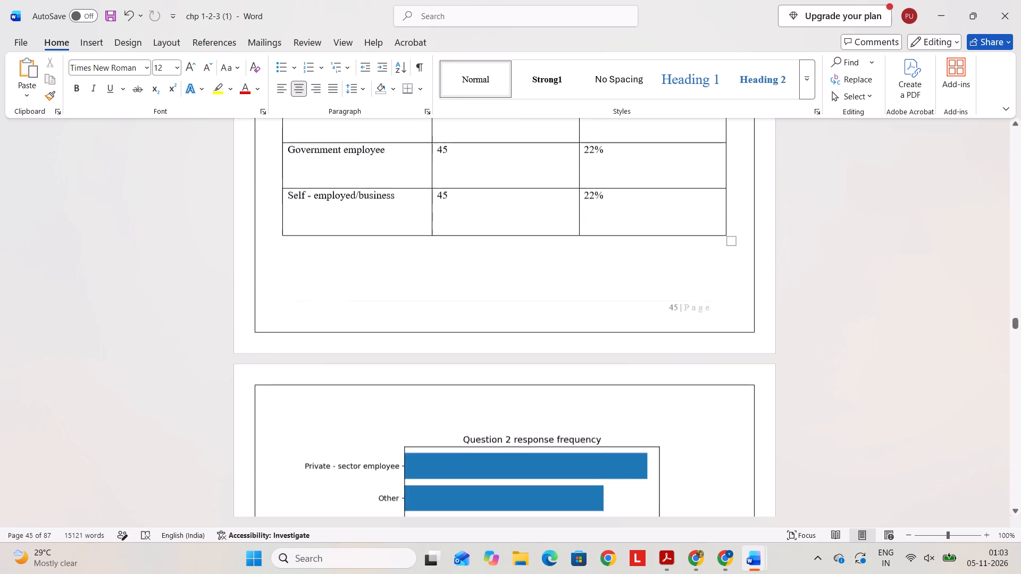
scroll(648, 212, down, 6)
scroll(648, 212, up, 1)
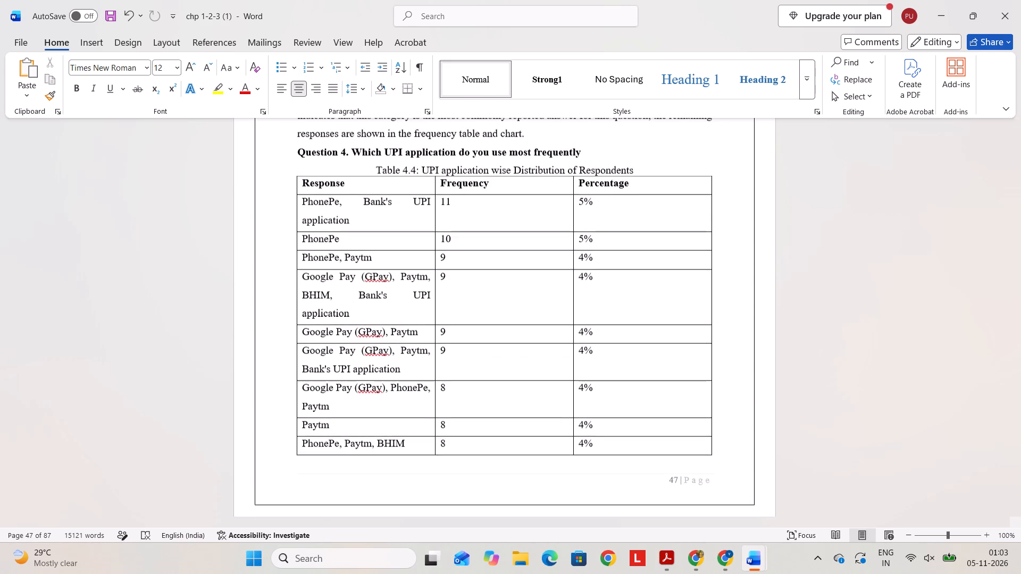
scroll(648, 212, up, 1)
scroll(648, 212, down, 8)
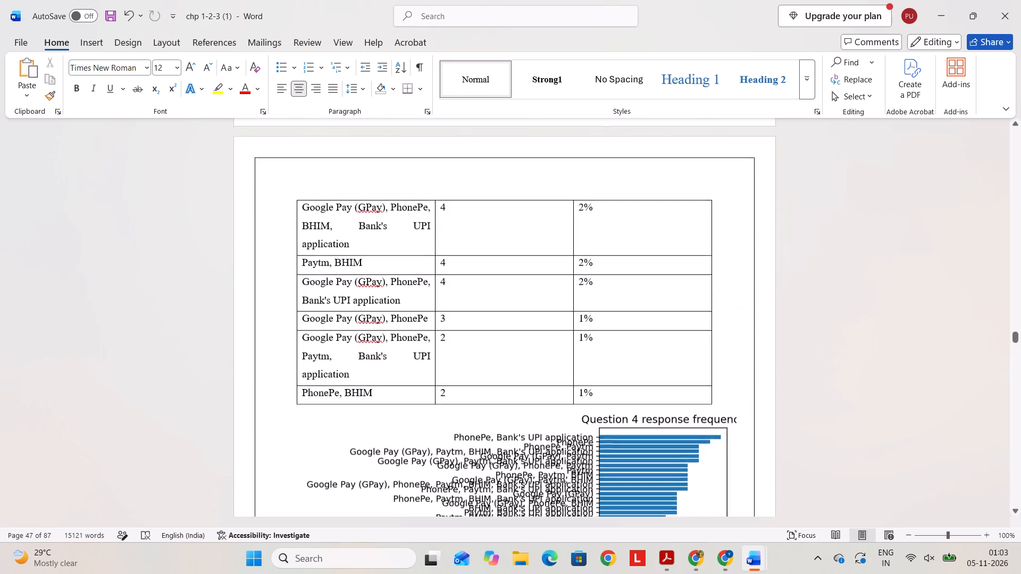
scroll(648, 212, down, 8)
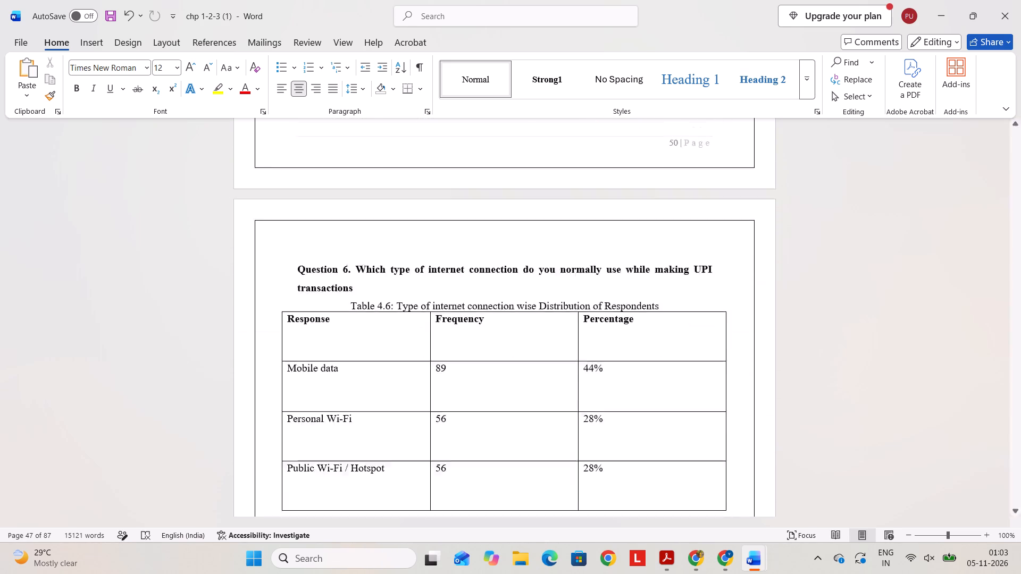
scroll(648, 212, down, 6)
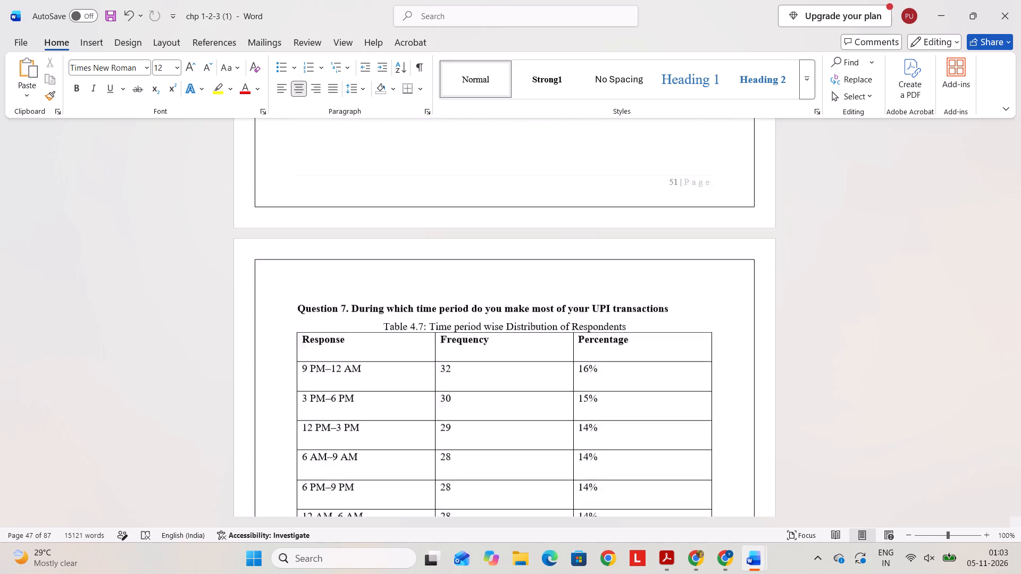
scroll(648, 212, down, 4)
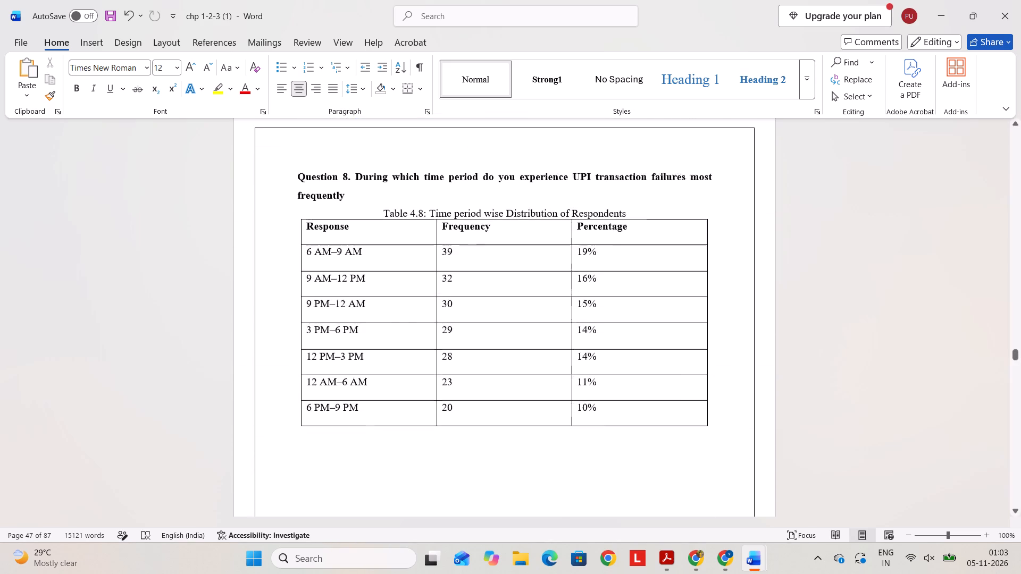
scroll(648, 212, down, 3)
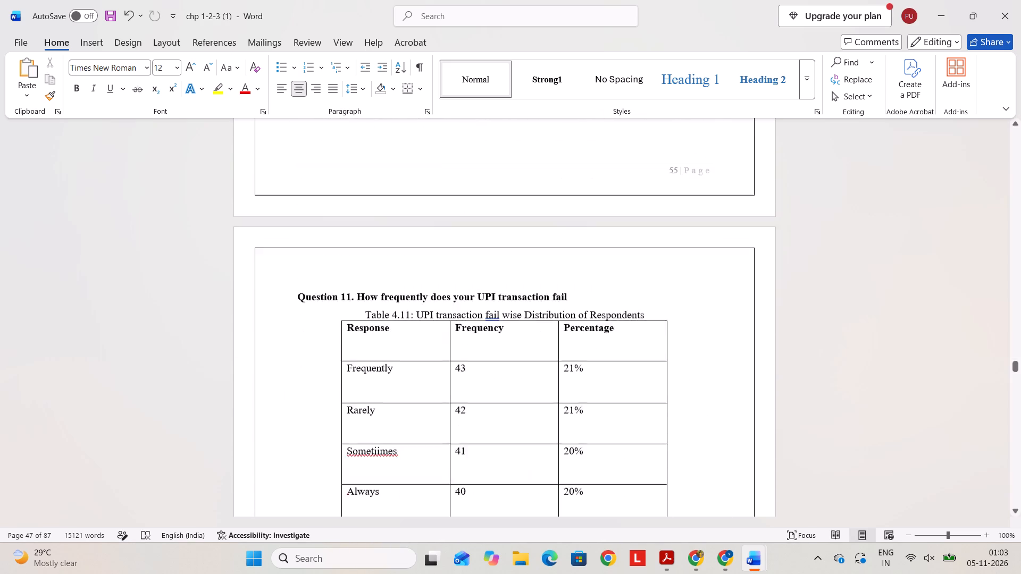
scroll(648, 212, down, 8)
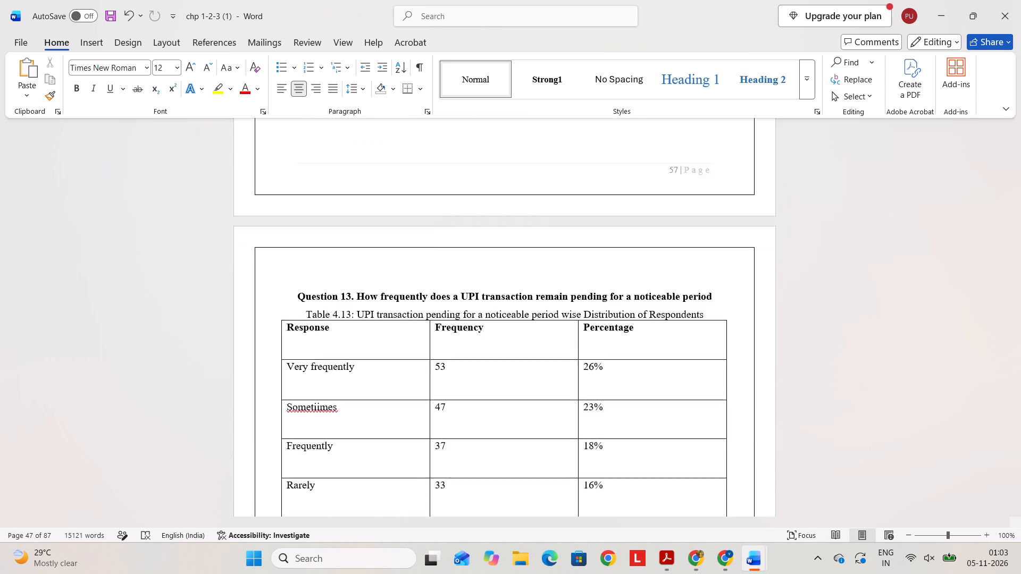
scroll(648, 212, down, 5)
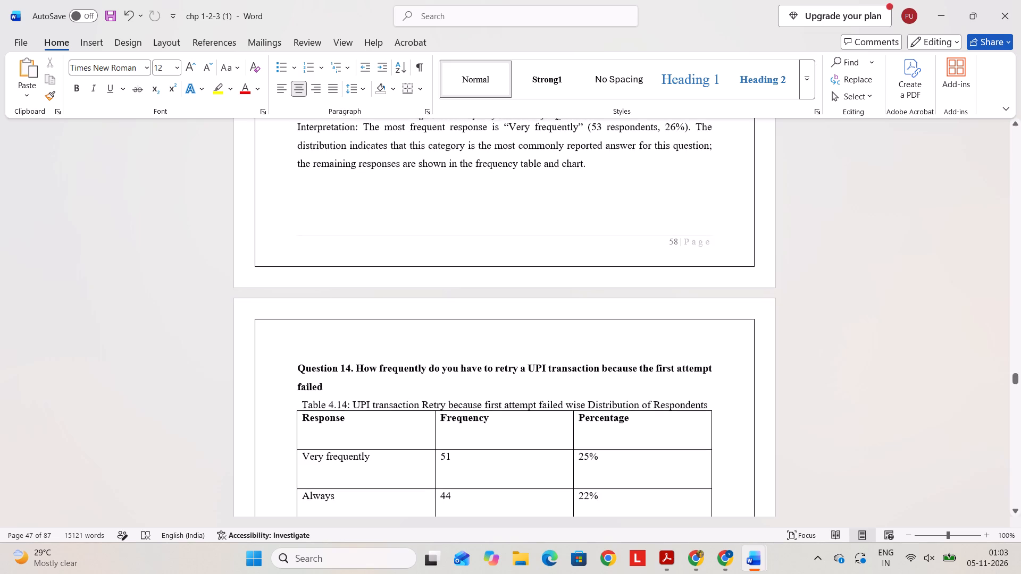
scroll(648, 212, down, 4)
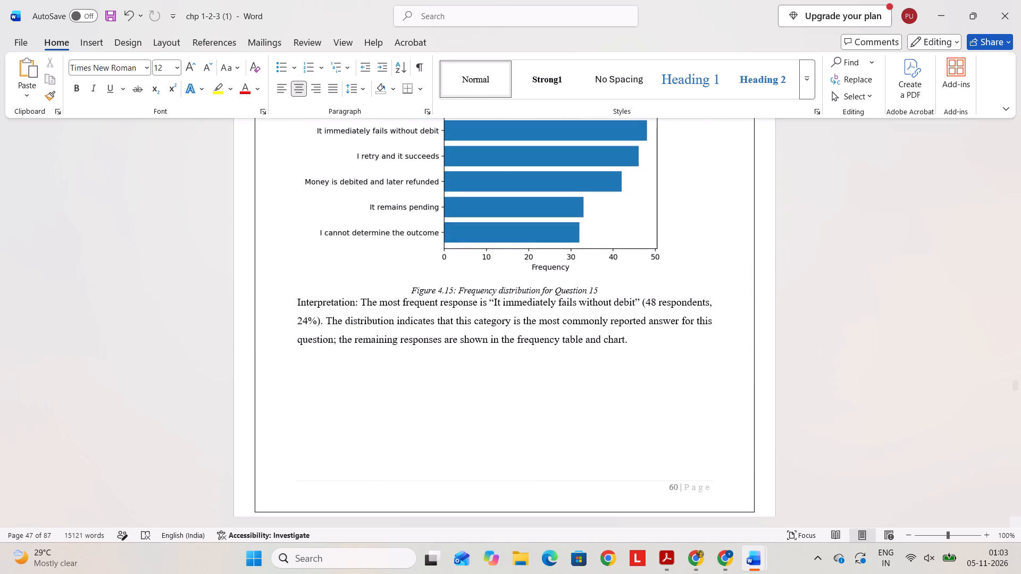
scroll(648, 212, down, 7)
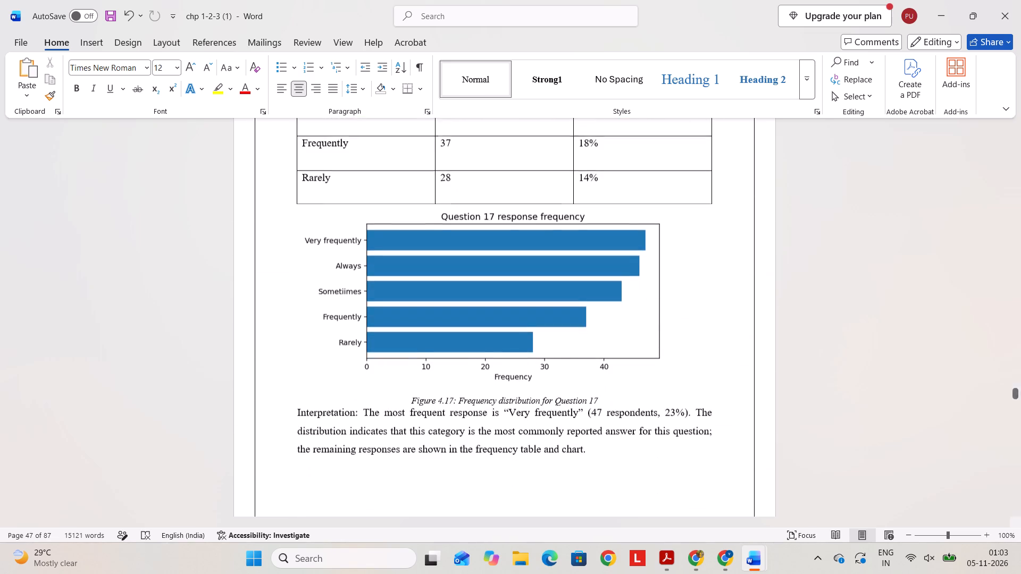
scroll(648, 212, down, 4)
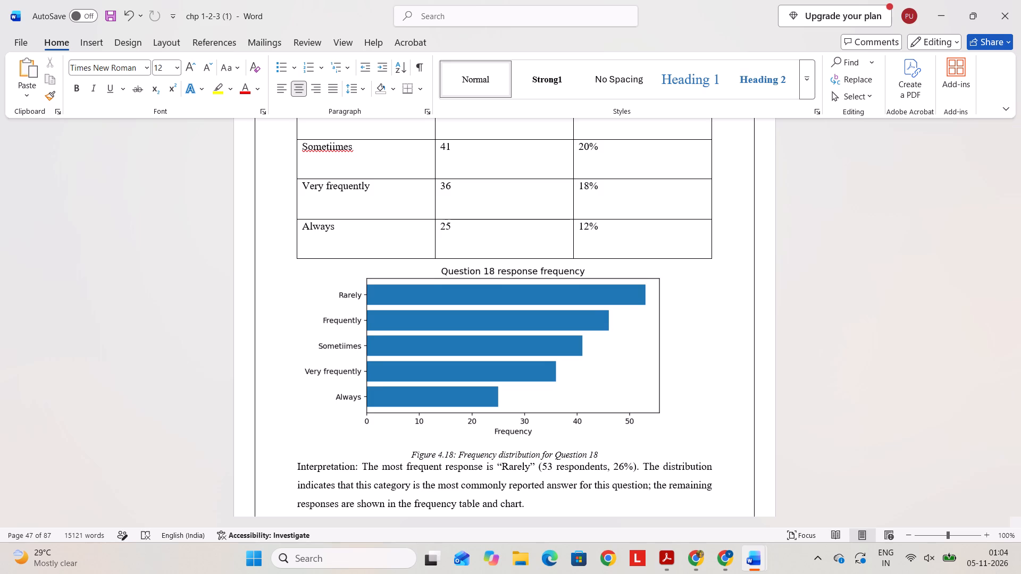
scroll(648, 212, down, 1)
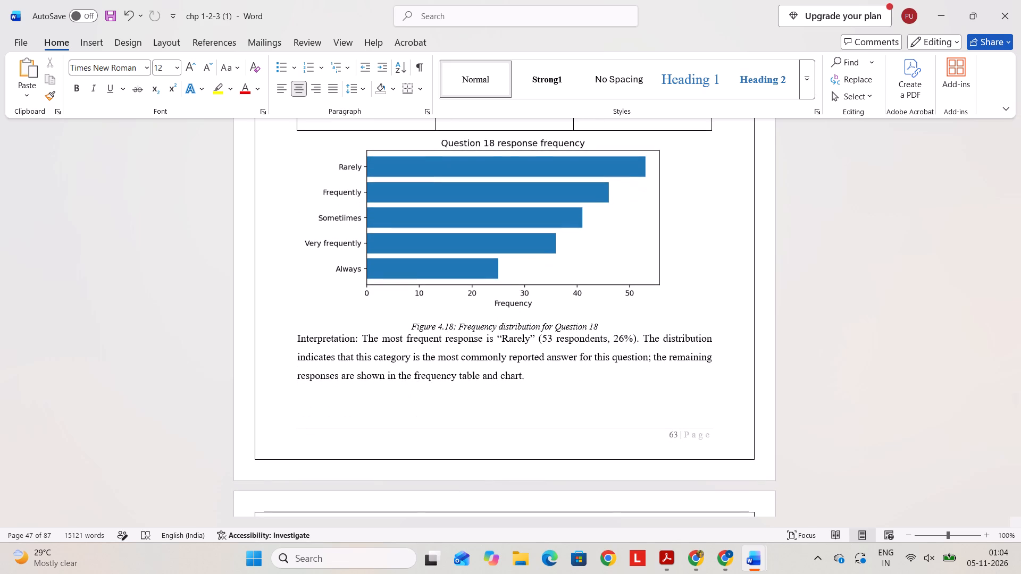
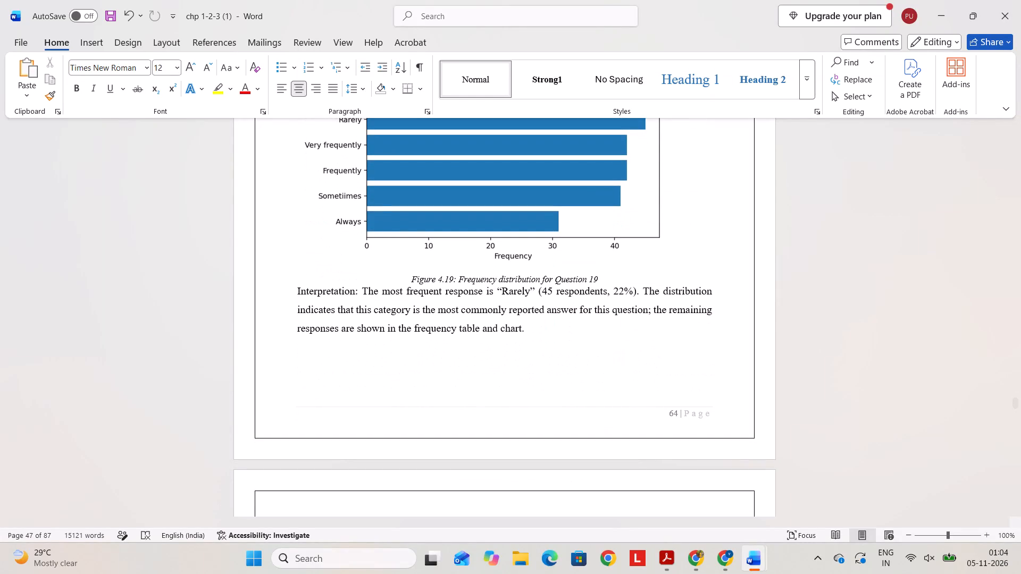
Review the layout of the frequency tables, charts and interpretations from Question 19 through the end of Chapter 4.
scroll(648, 212, down, 5)
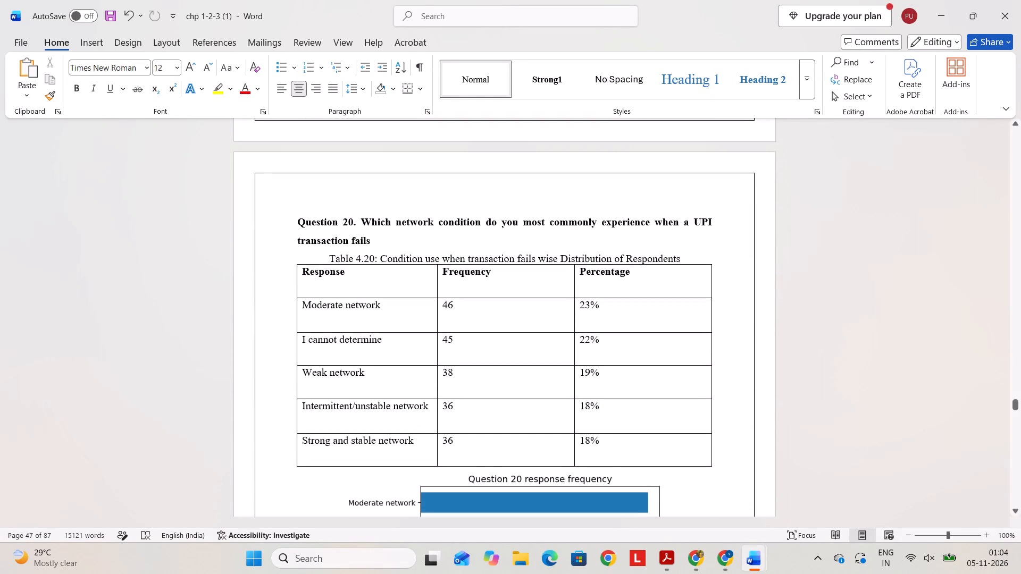
scroll(648, 212, down, 7)
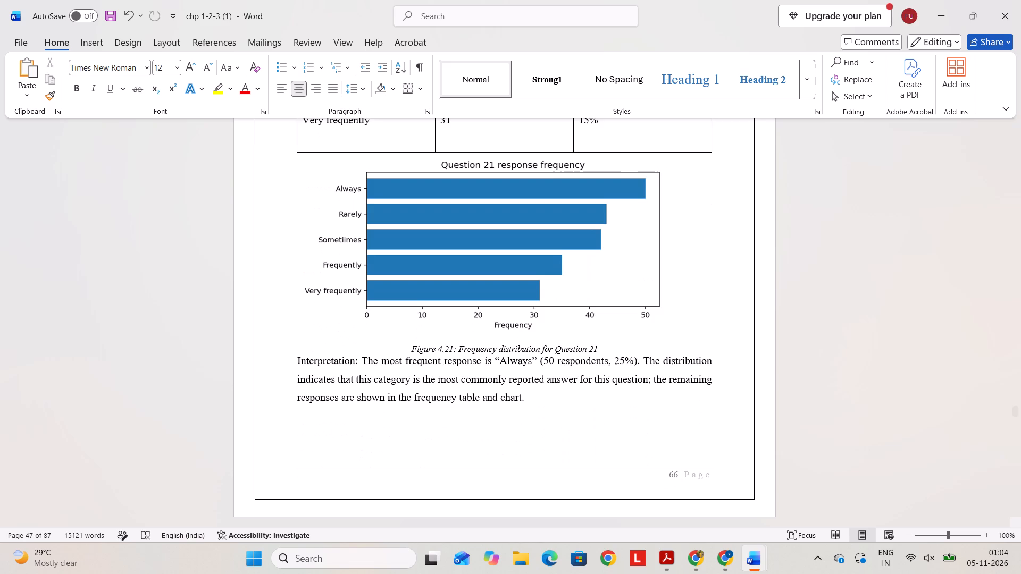
scroll(648, 212, down, 6)
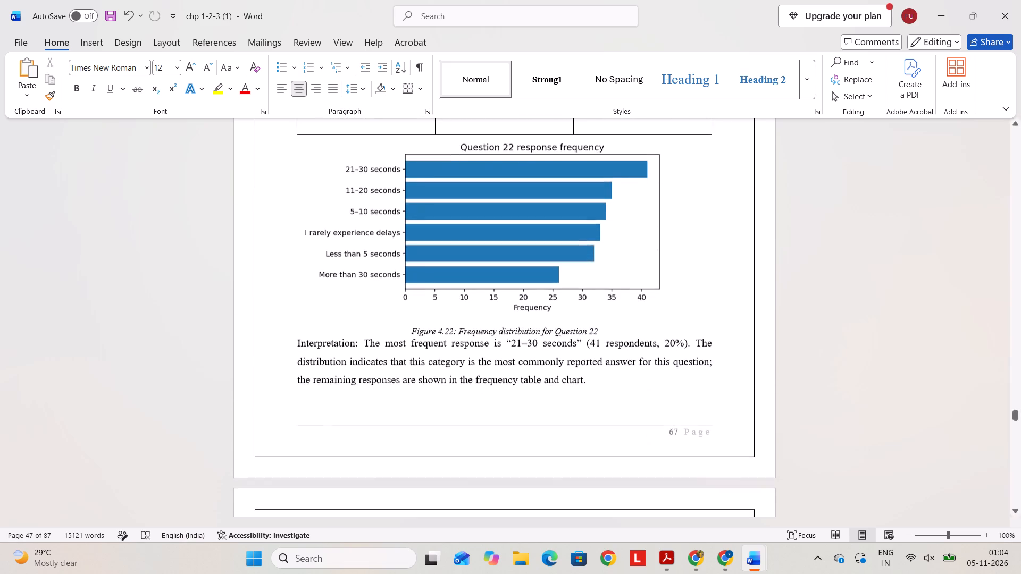
scroll(648, 212, down, 1)
scroll(647, 214, up, 1)
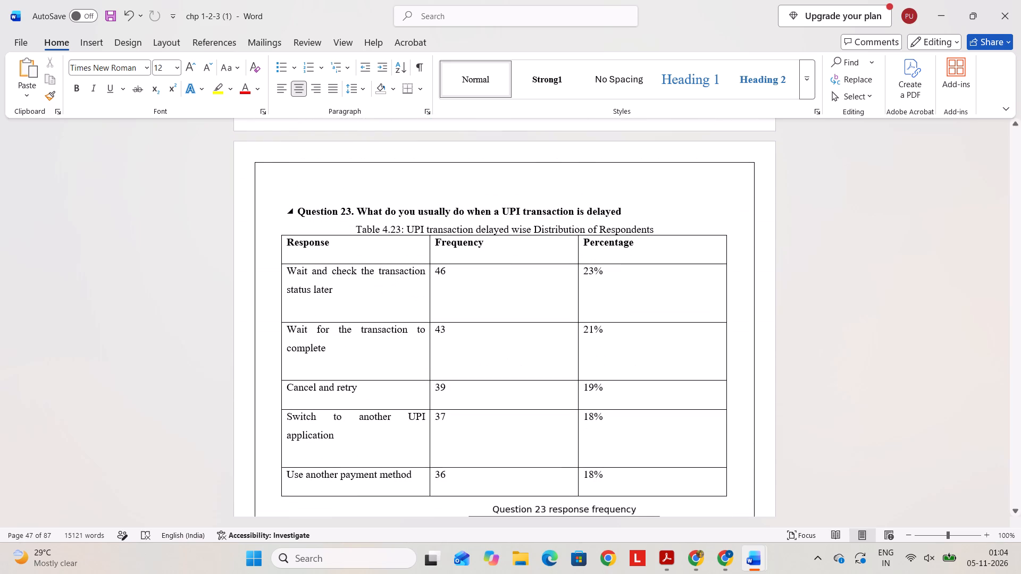
scroll(600, 225, down, 7)
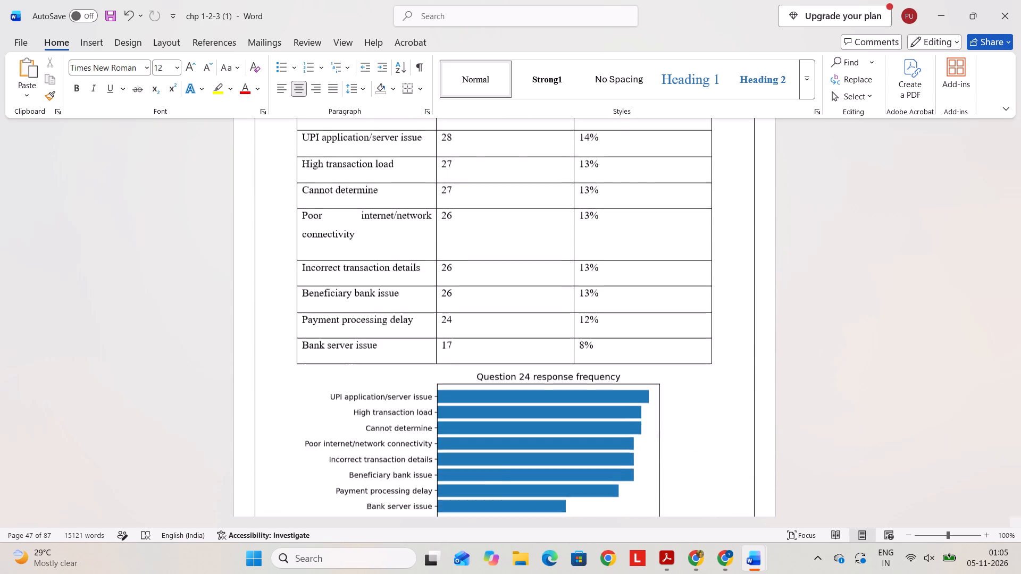
scroll(600, 225, down, 6)
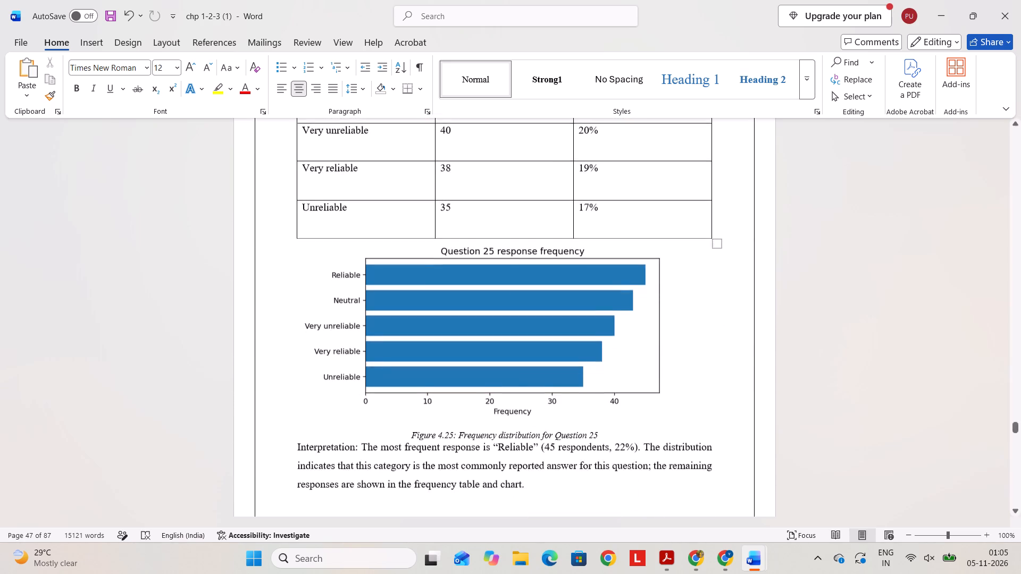
scroll(600, 225, down, 9)
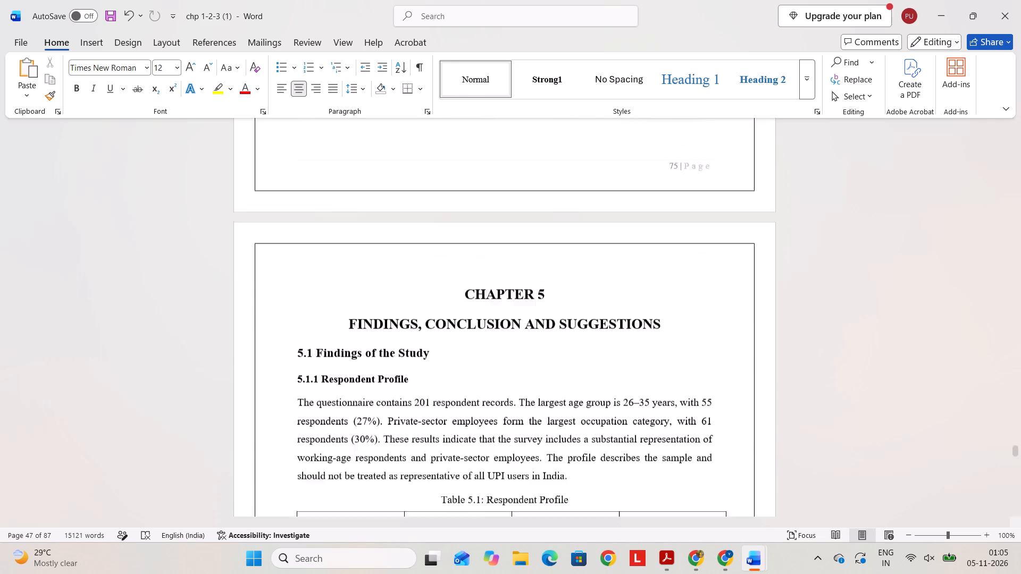
Examine the layout of Chapter 5, from the Respondent Profile findings through the suggestions to the reference list.
scroll(600, 225, down, 3)
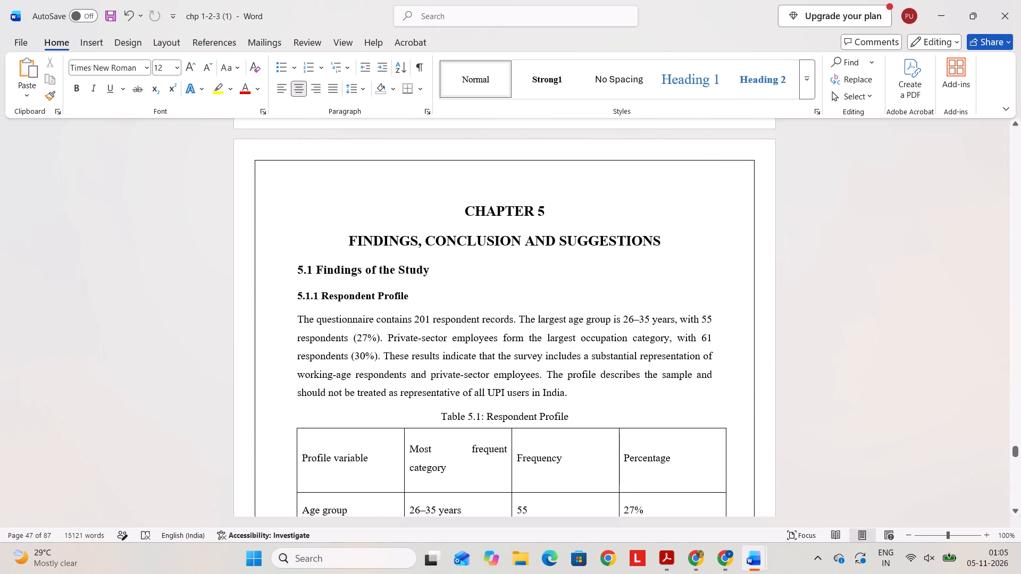
click(473, 245)
scroll(473, 245, down, 3)
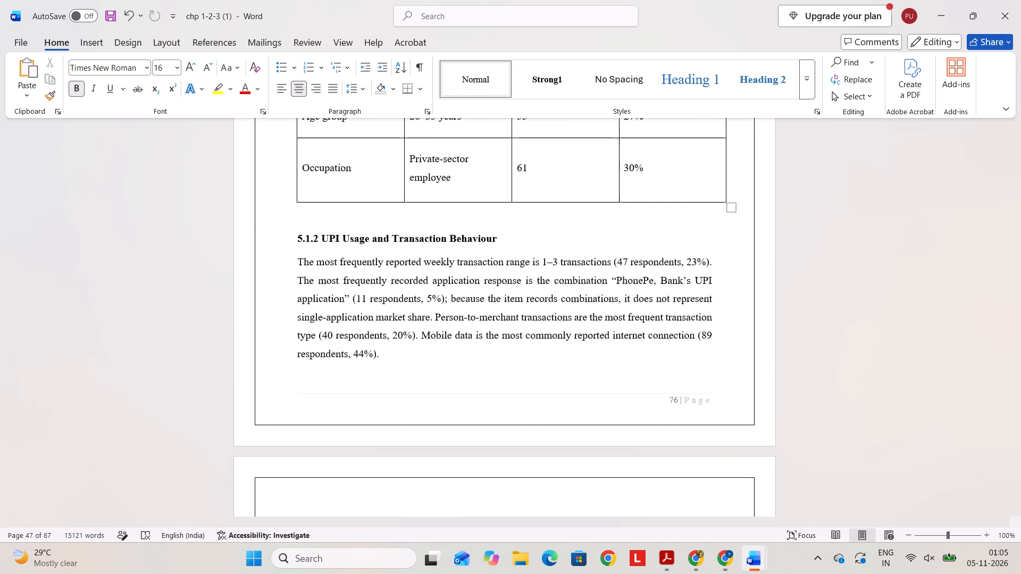
scroll(473, 245, down, 14)
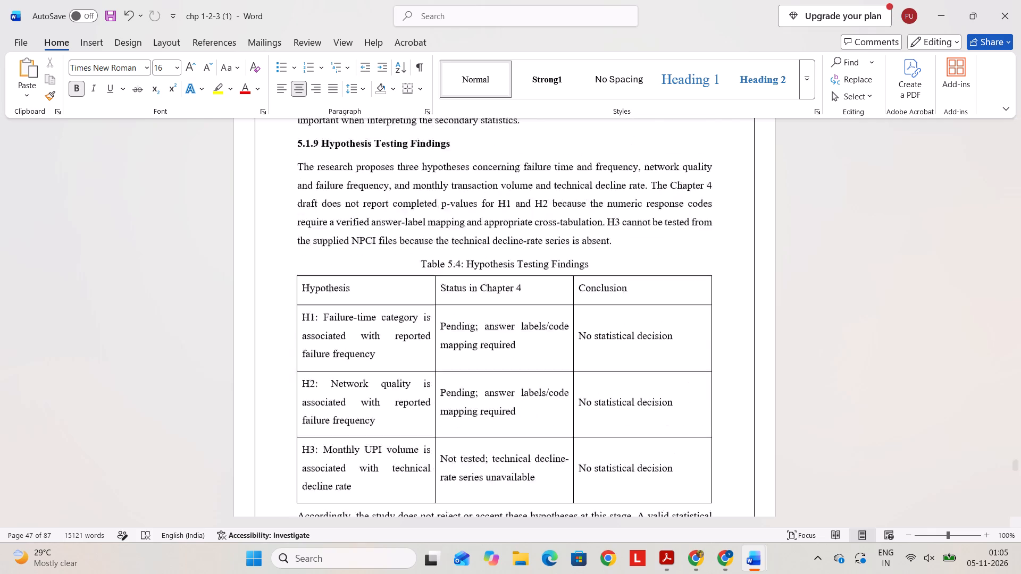
scroll(473, 245, down, 7)
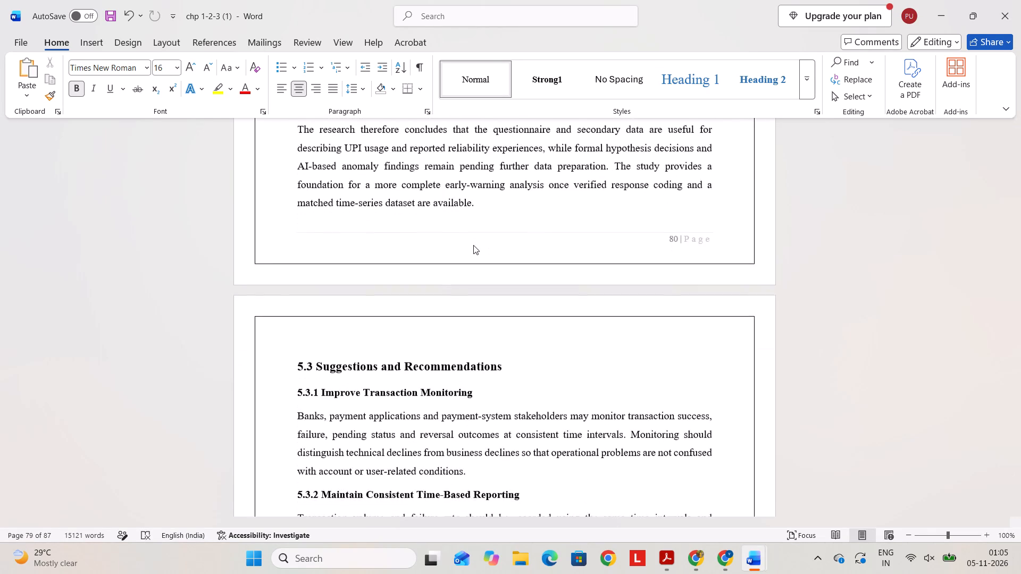
scroll(473, 245, down, 16)
Check the table captions, their numbering and the section layout throughout Chapter 5, including sections 5.1.9 and 5.4.
scroll(473, 245, up, 2)
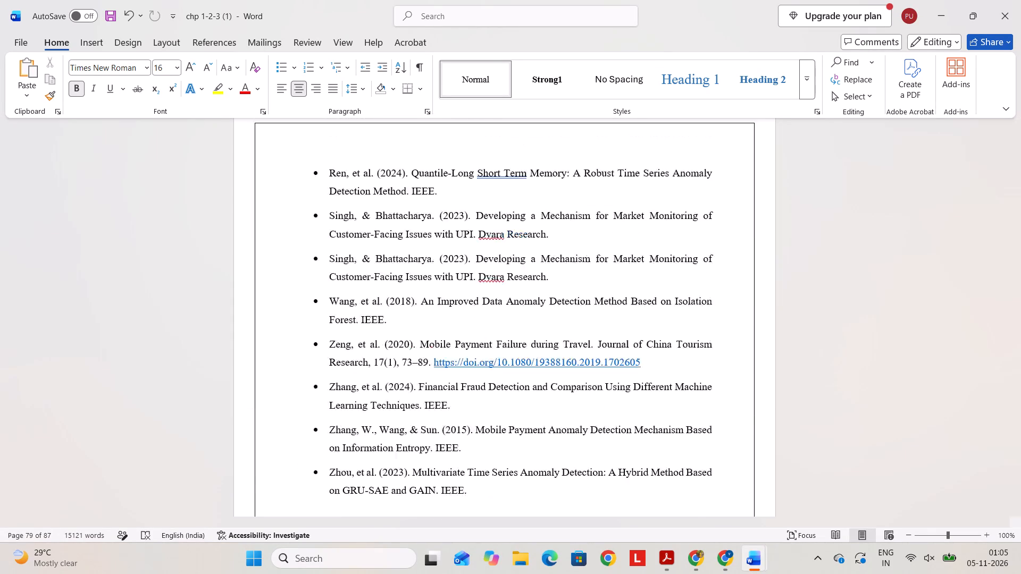
scroll(473, 245, up, 13)
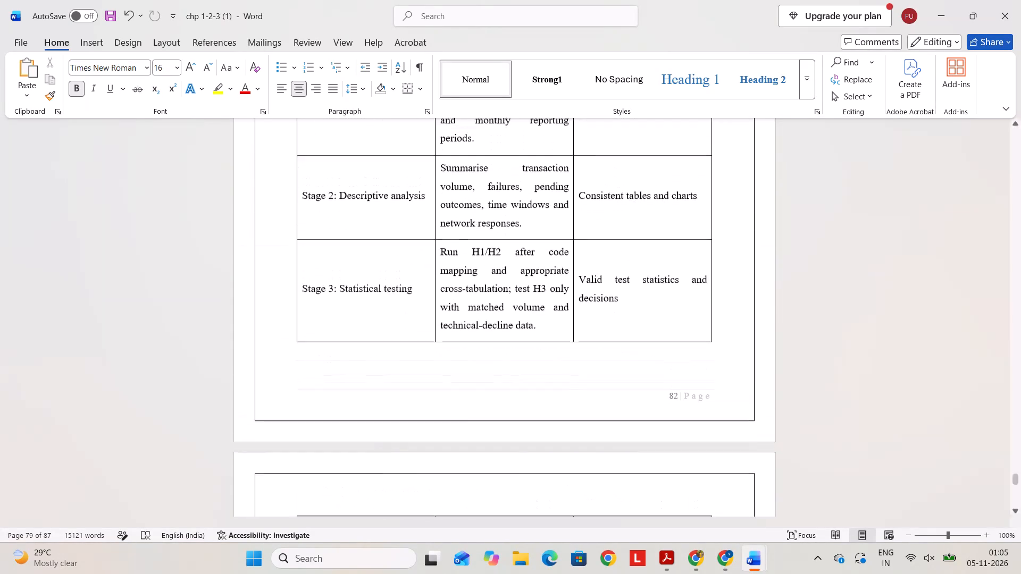
scroll(473, 245, up, 9)
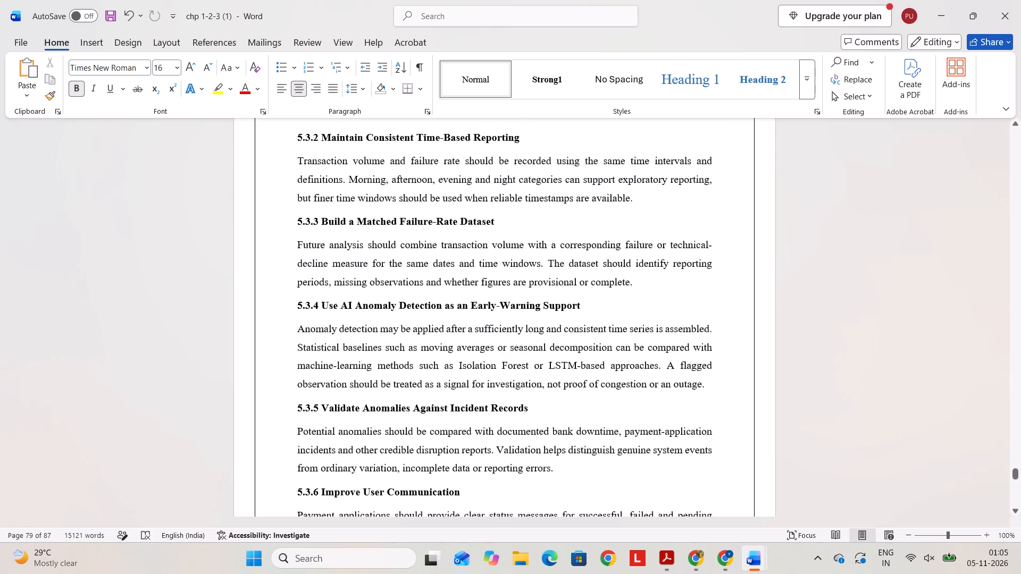
scroll(473, 245, up, 8)
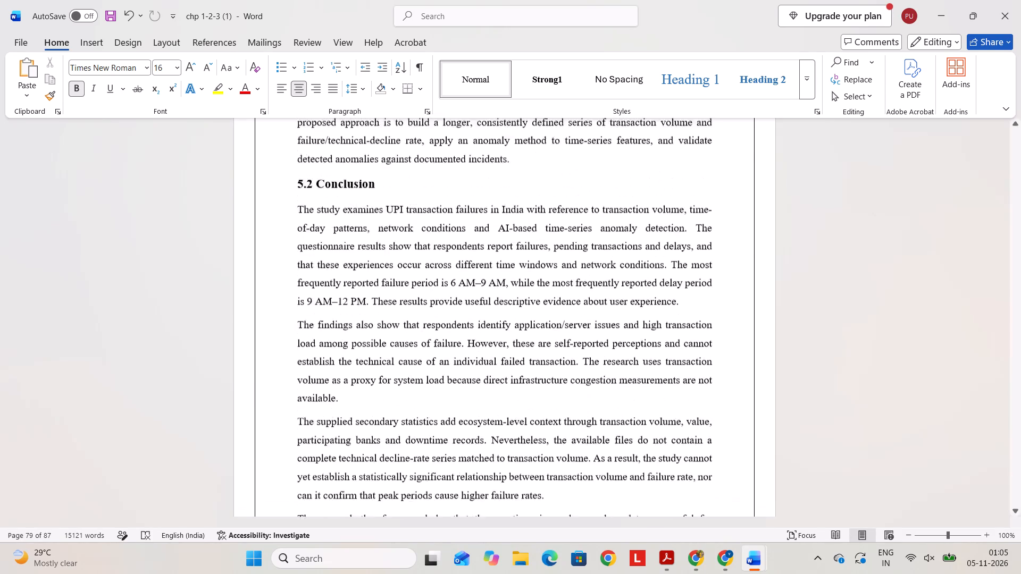
scroll(473, 245, up, 8)
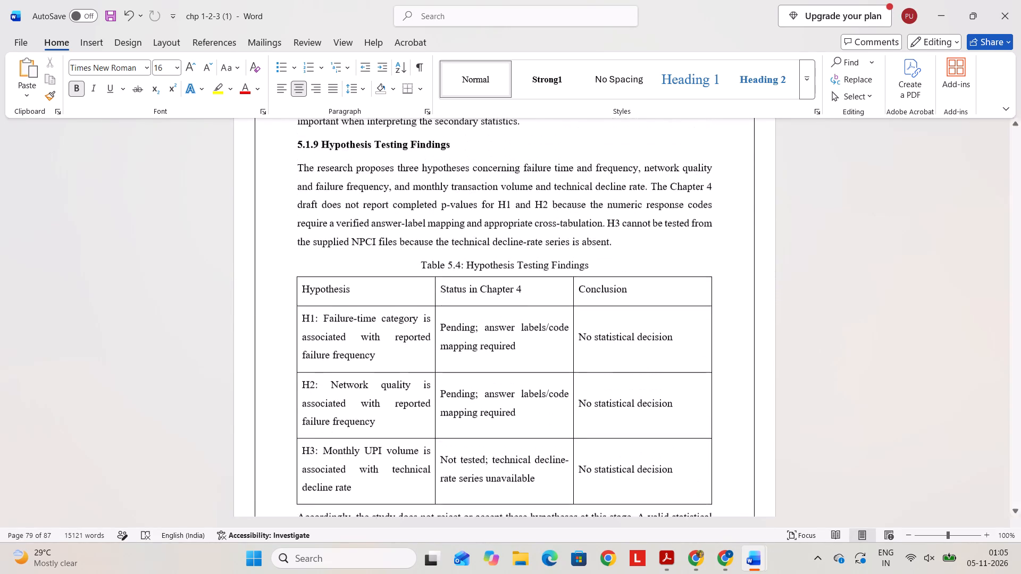
scroll(473, 245, up, 8)
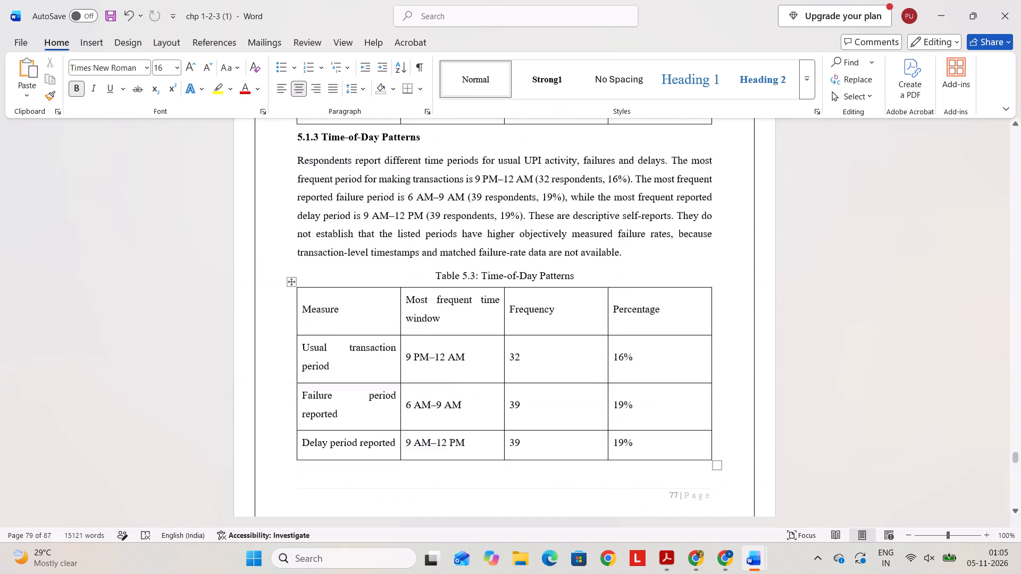
scroll(473, 245, up, 1)
scroll(473, 245, down, 20)
scroll(473, 245, down, 1)
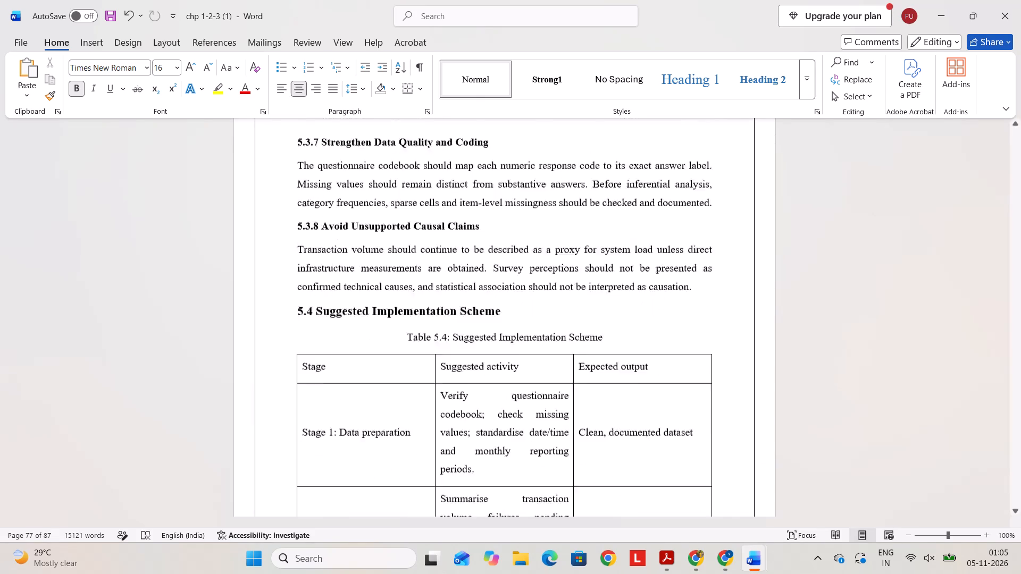
scroll(473, 245, down, 1)
scroll(473, 245, up, 6)
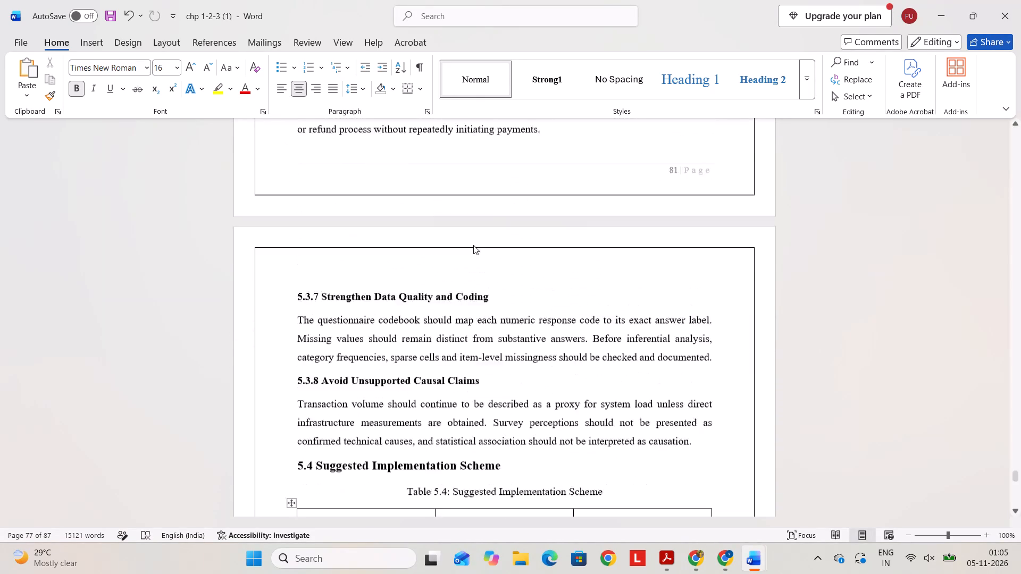
scroll(473, 245, down, 1)
scroll(473, 245, up, 1)
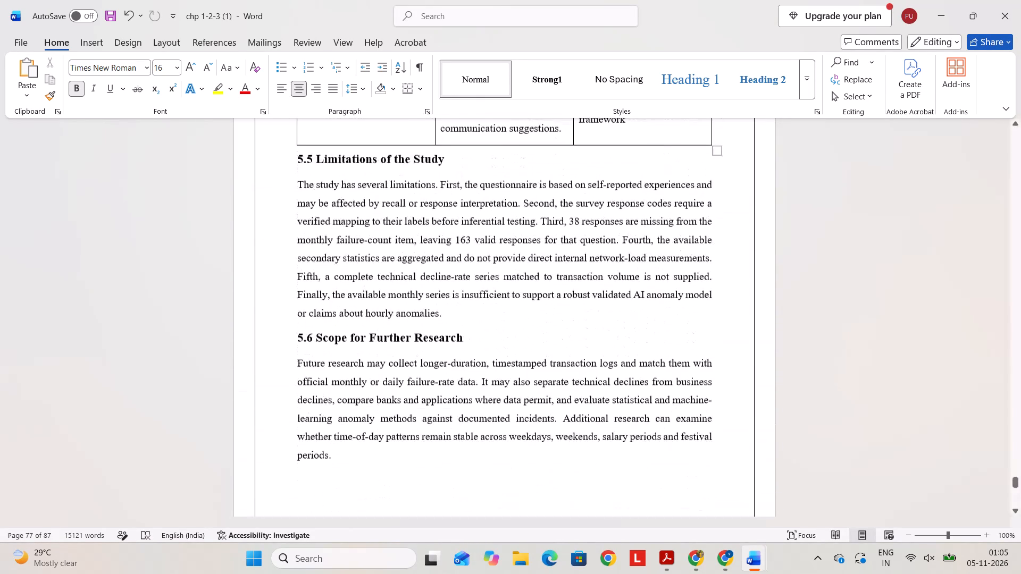
scroll(473, 245, down, 5)
scroll(473, 245, up, 3)
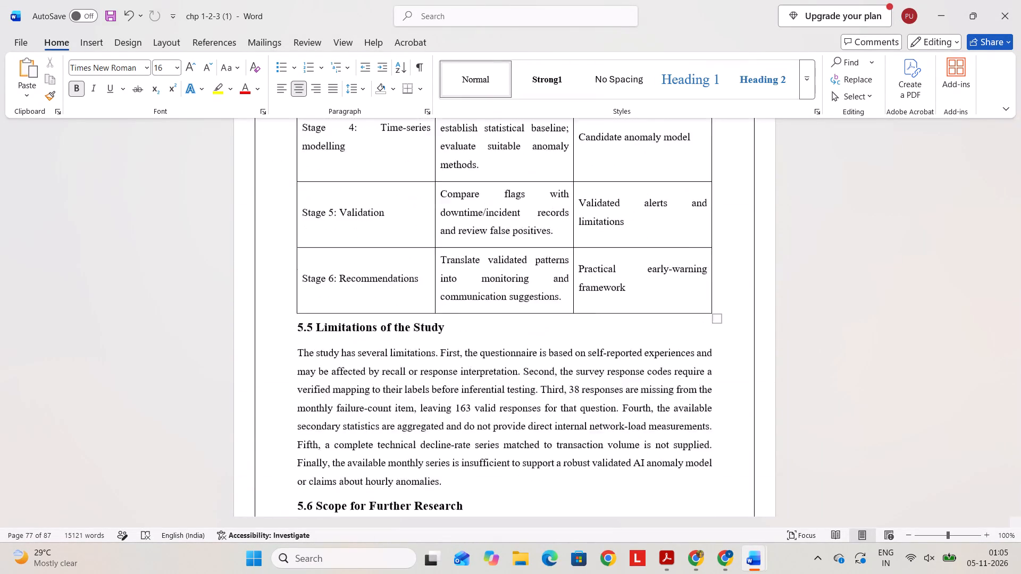
Renumber the caption of the Suggested Implementation Scheme table in section 5.4 as Table 5.5.
scroll(473, 245, up, 5)
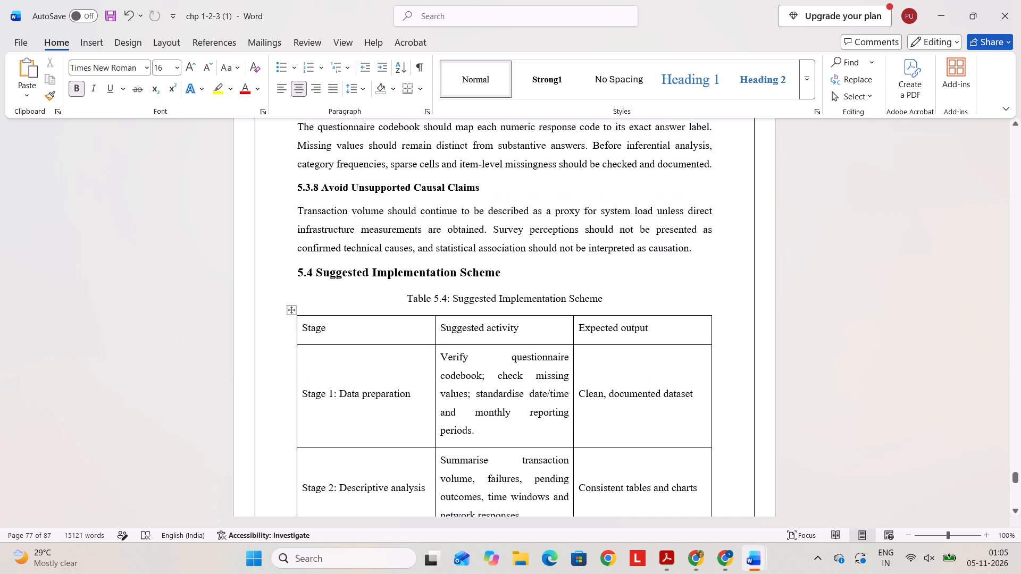
click(446, 298)
key(BackSpace)
key(5)
Recheck the table captions and page layout backward from section 5.3 through the Chapter 4 tables to Question 7.
scroll(446, 298, up, 3)
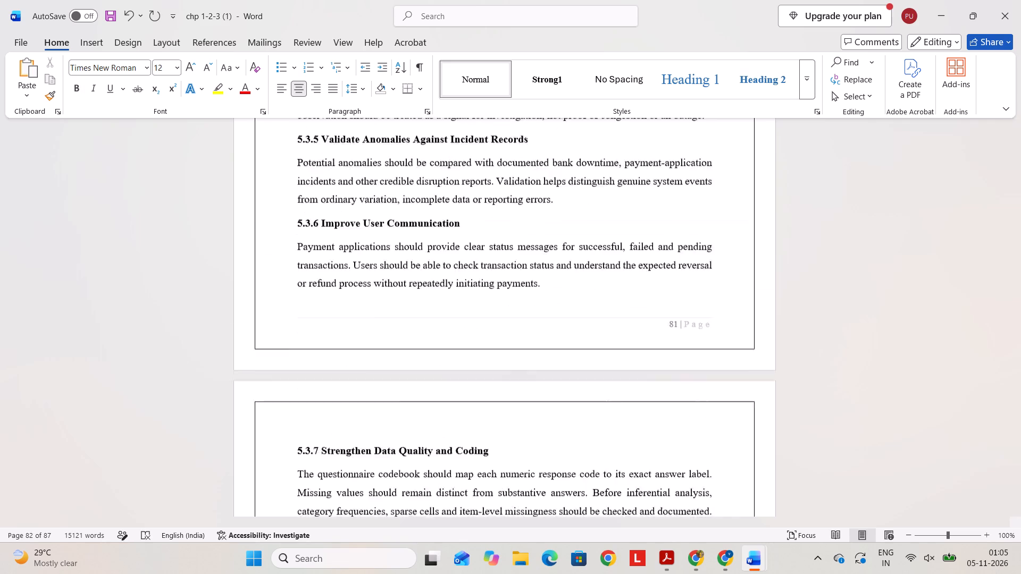
scroll(446, 298, up, 8)
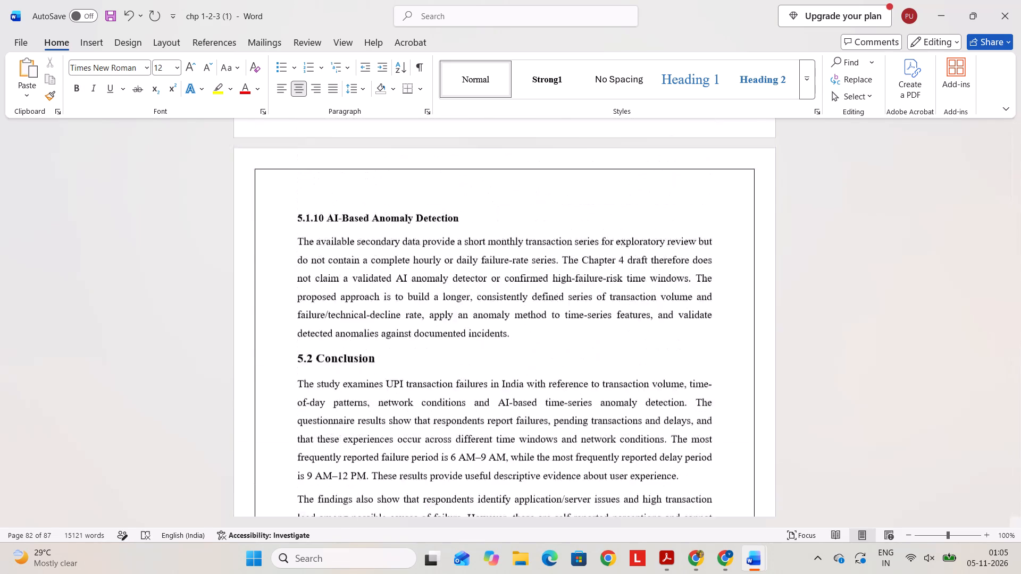
scroll(446, 298, up, 4)
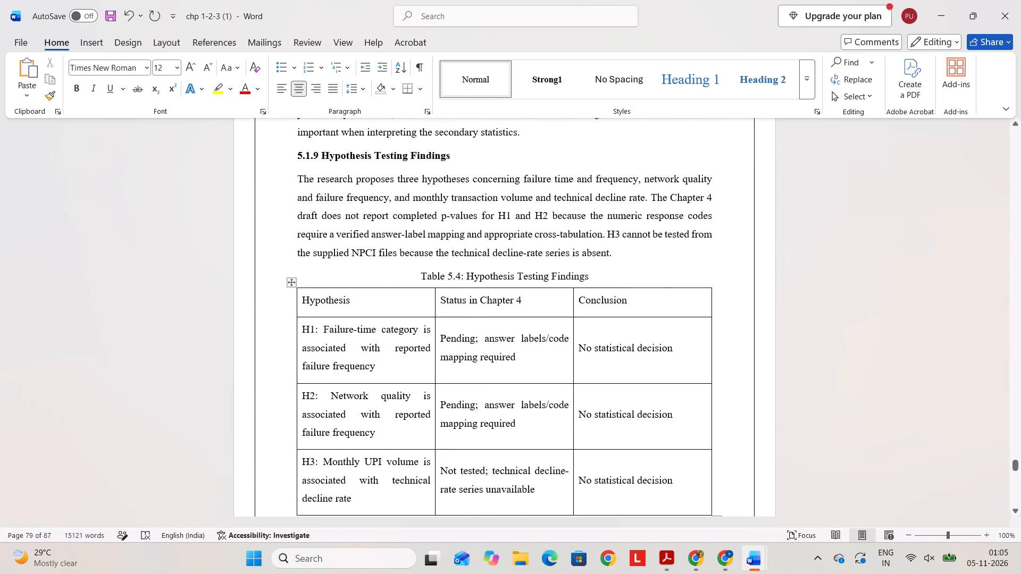
scroll(544, 348, up, 10)
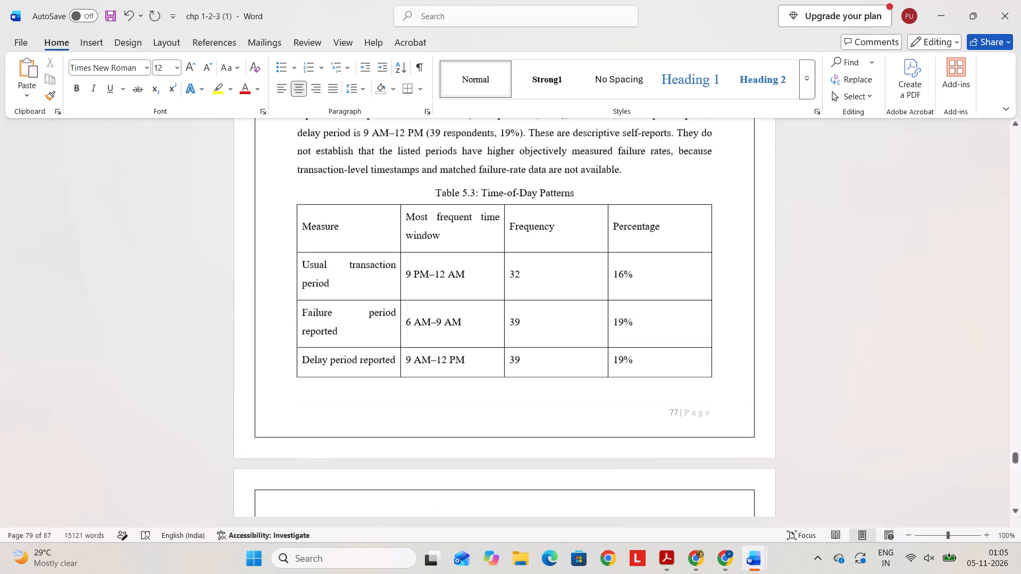
scroll(544, 348, up, 4)
scroll(388, 176, up, 14)
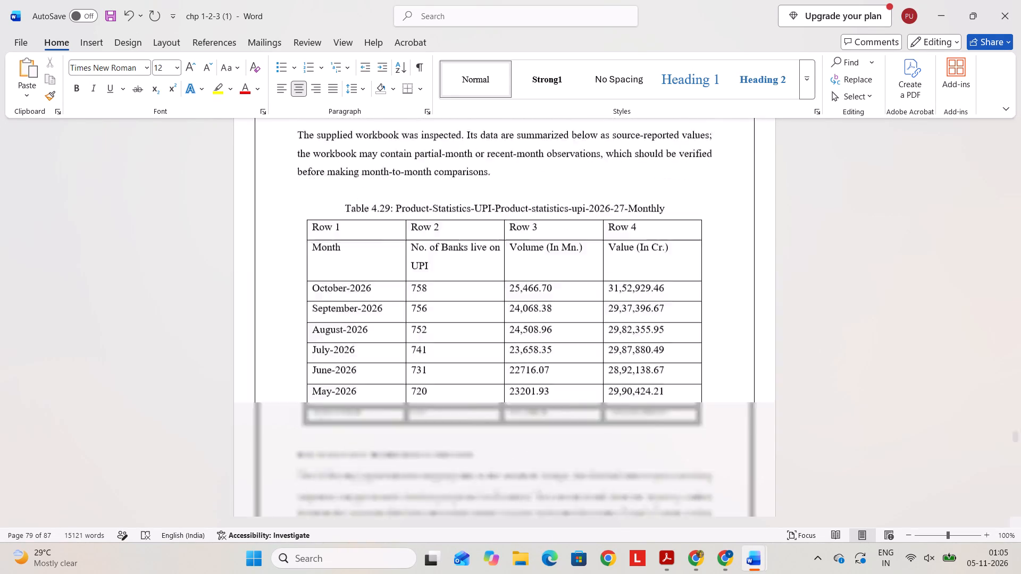
scroll(388, 176, up, 8)
scroll(388, 176, up, 14)
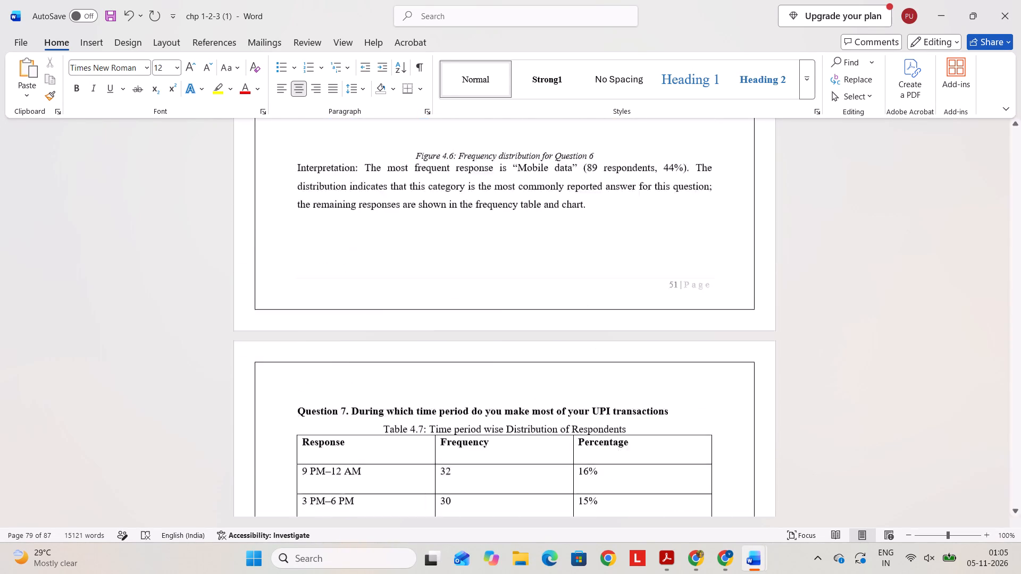
Review the table captions and page layout backward from Question 6 in Chapter 4 to section 3.9 in Chapter 3.
scroll(388, 176, up, 15)
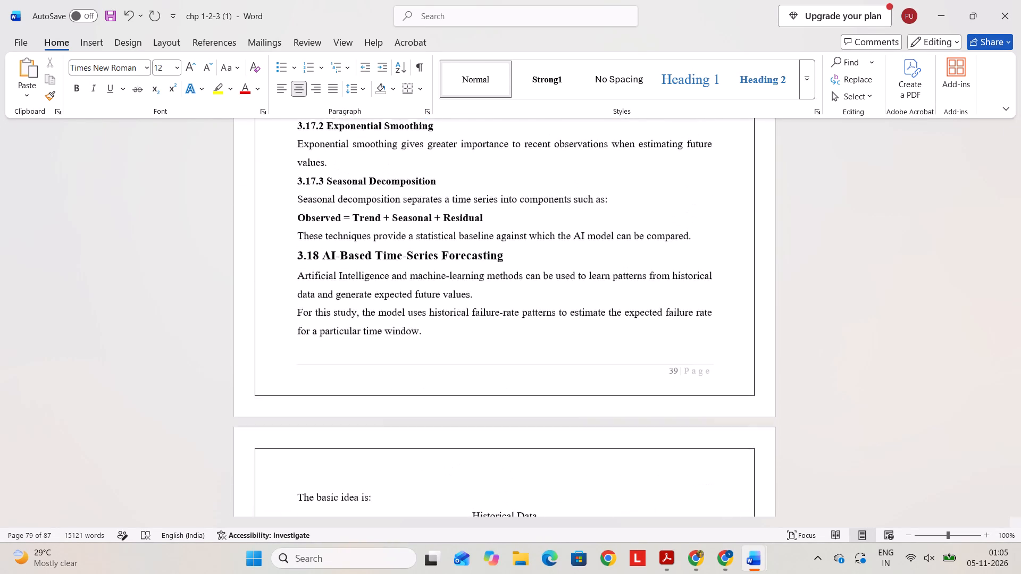
scroll(388, 176, up, 2)
scroll(388, 176, down, 15)
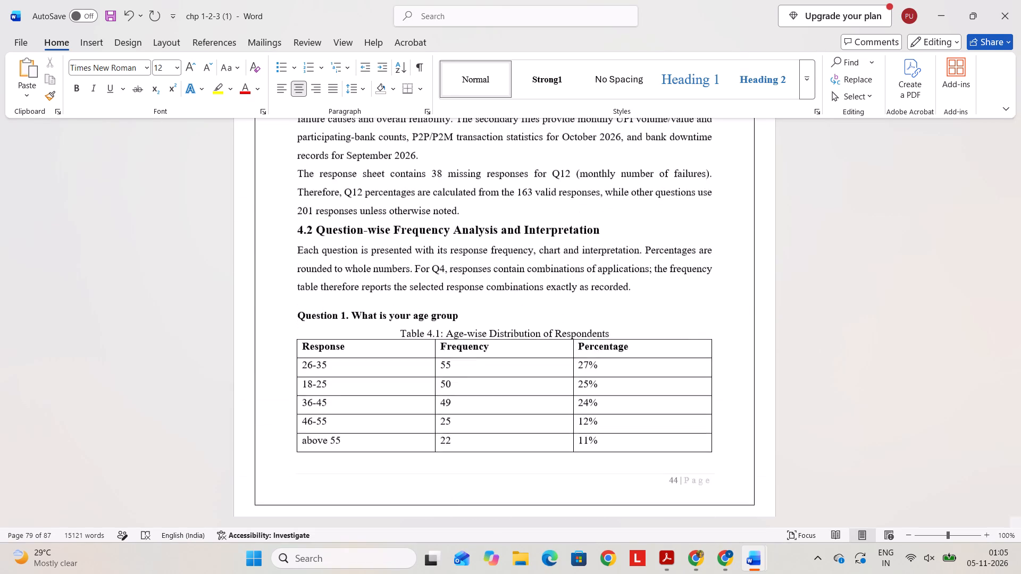
scroll(388, 176, down, 2)
scroll(388, 176, up, 17)
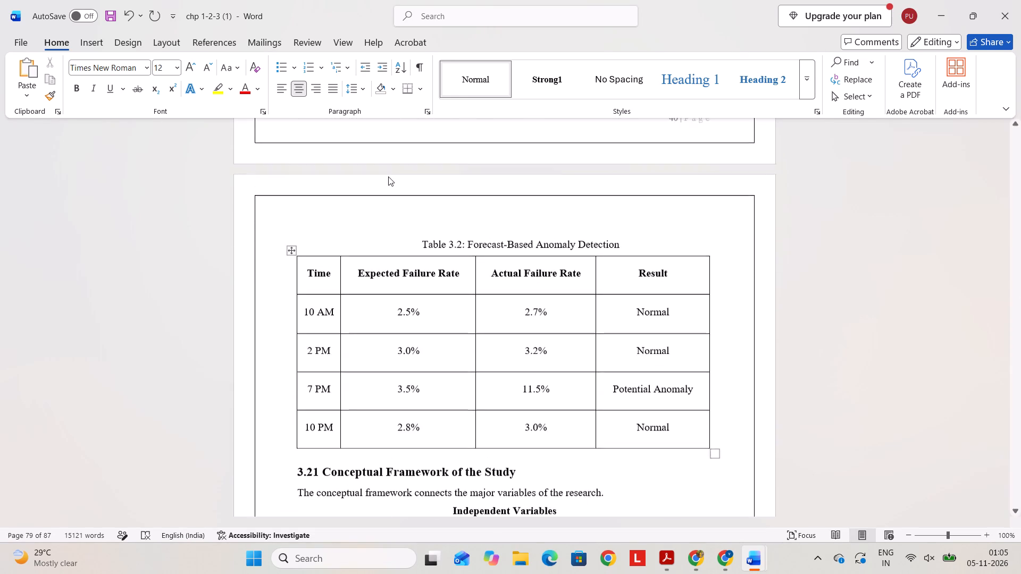
scroll(388, 176, up, 3)
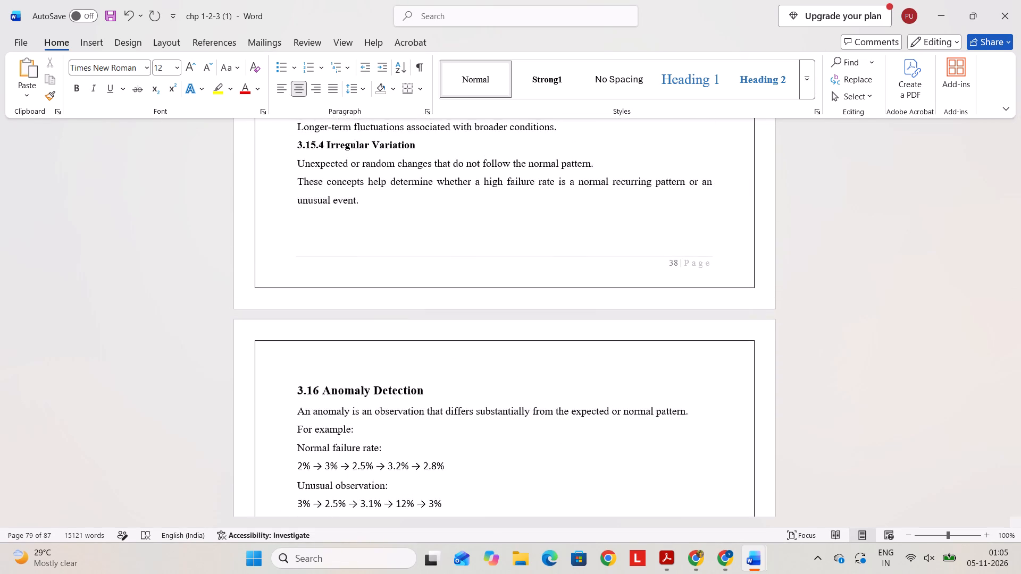
scroll(388, 176, up, 7)
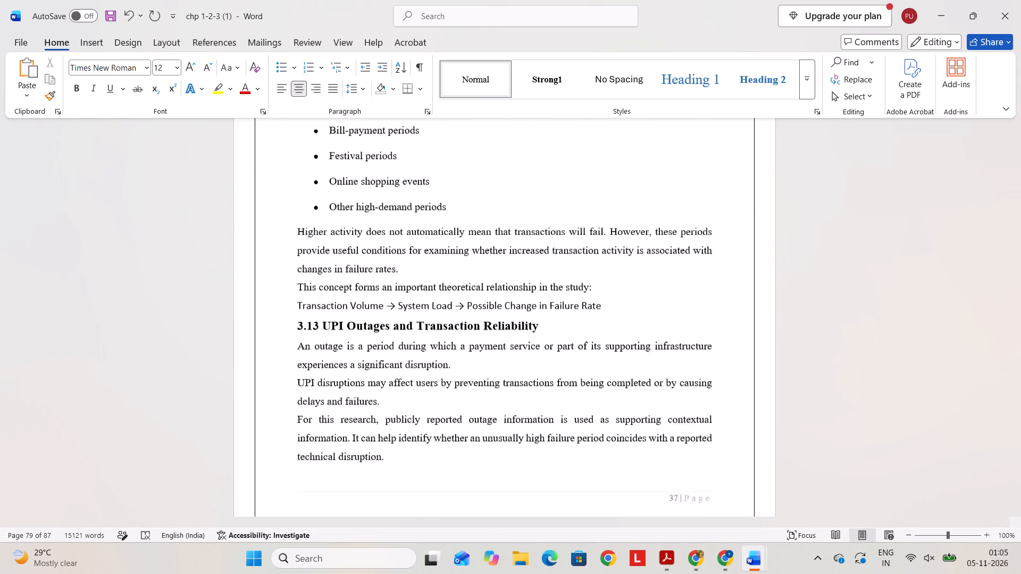
scroll(388, 176, up, 7)
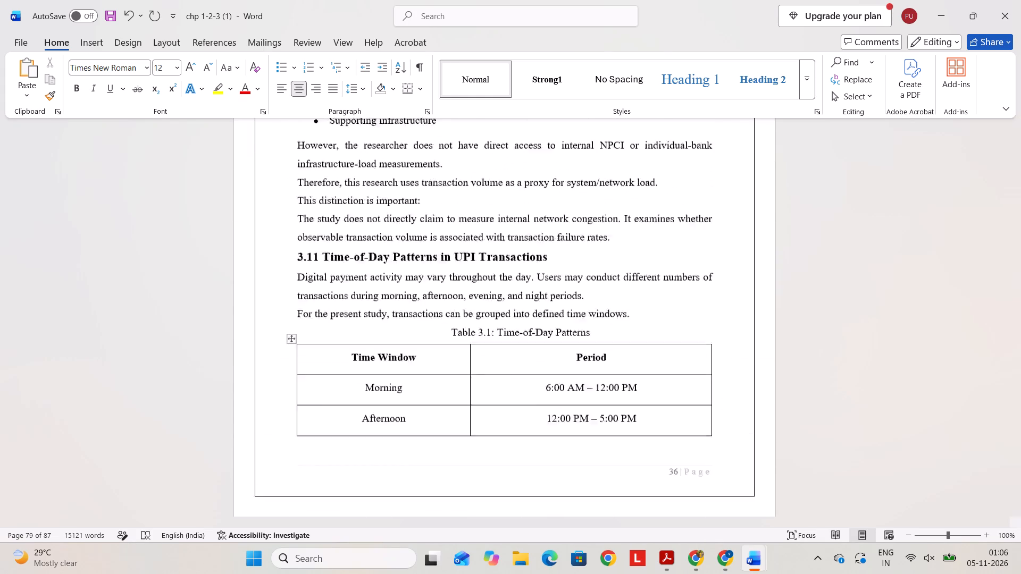
scroll(388, 176, up, 7)
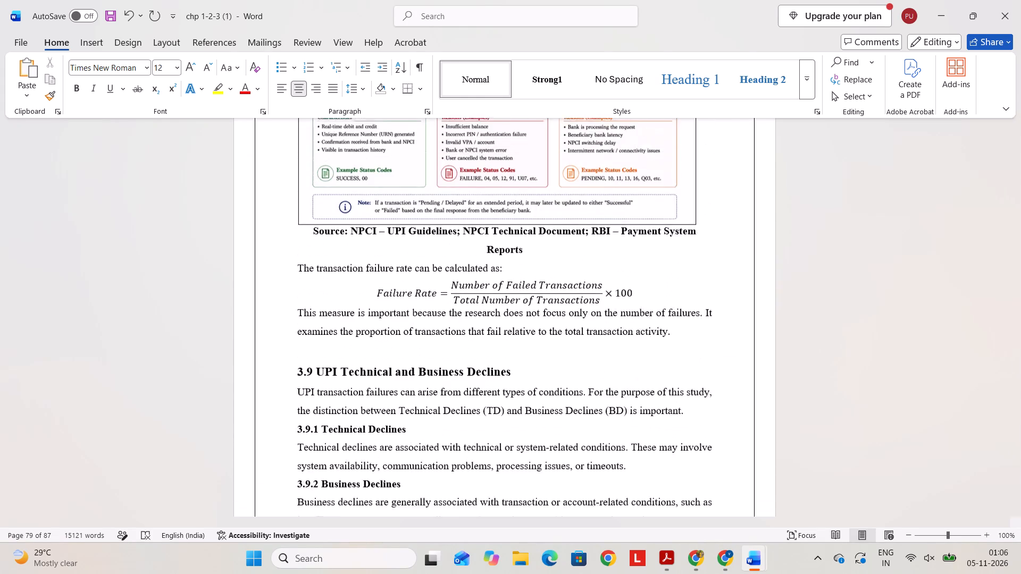
Remove the bold formatting from the Figure 3.4: UPI Transaction Outcomes caption.
scroll(388, 176, up, 5)
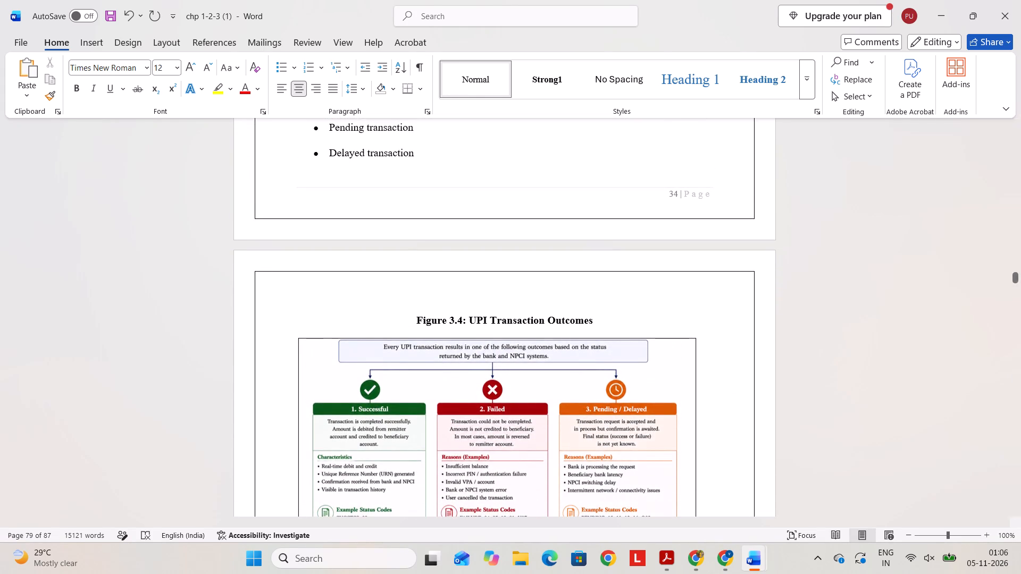
drag(606, 319, 403, 308)
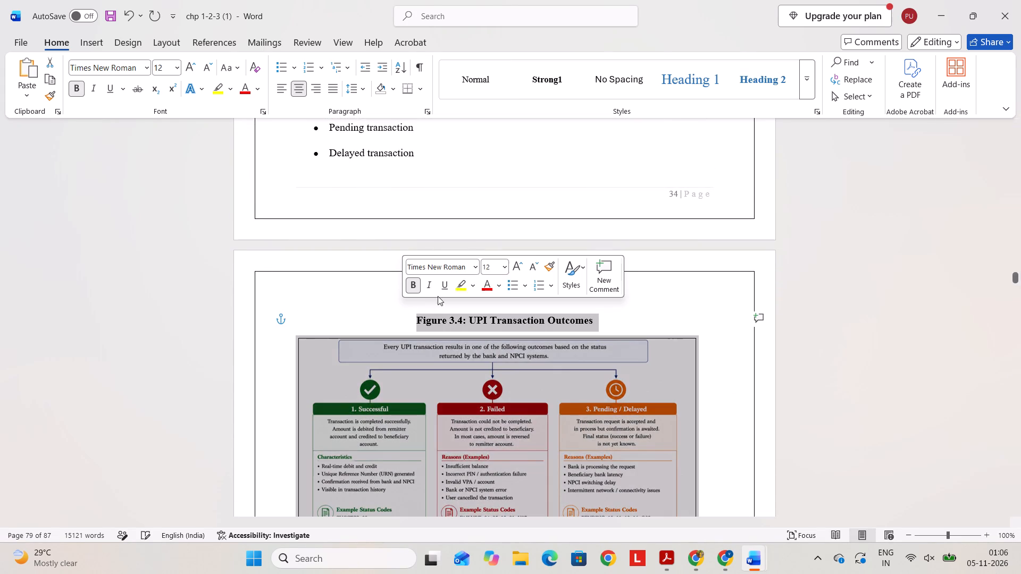
click(407, 292)
Check the captions and layout on the pages between Figure 3.4 and section 3.16 Anomaly Detection.
scroll(407, 292, down, 4)
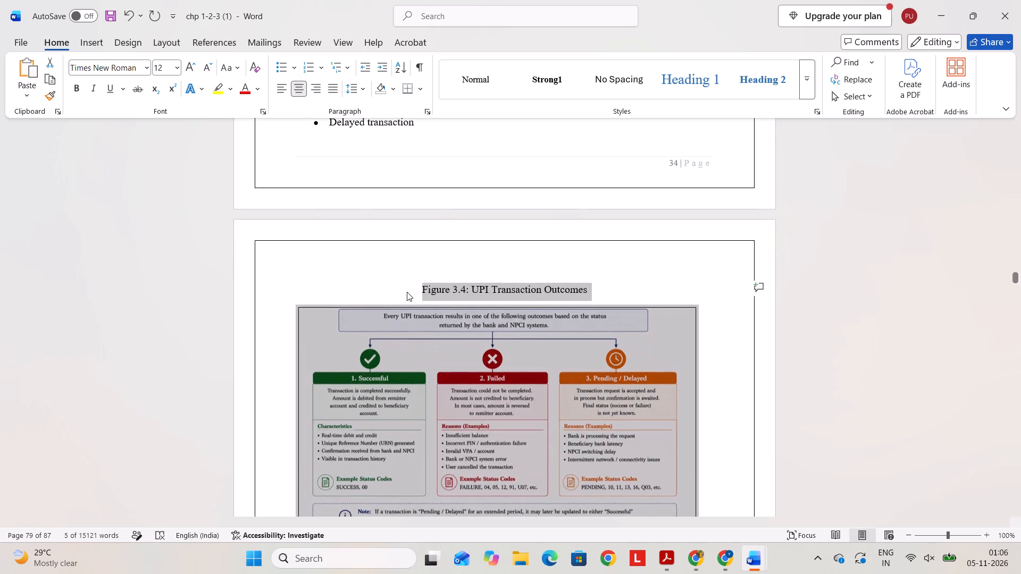
scroll(407, 292, down, 15)
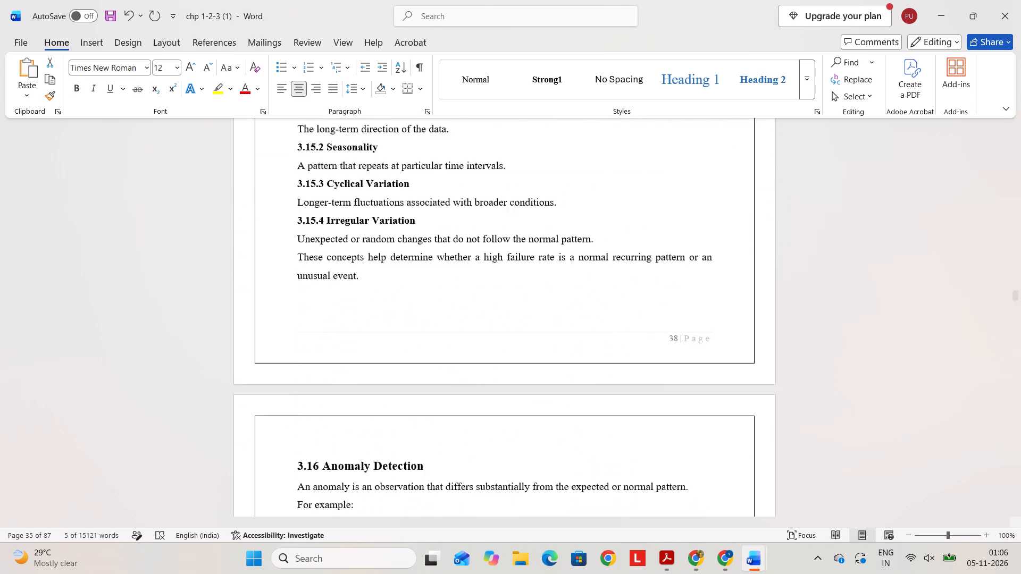
scroll(407, 292, down, 4)
scroll(407, 292, up, 6)
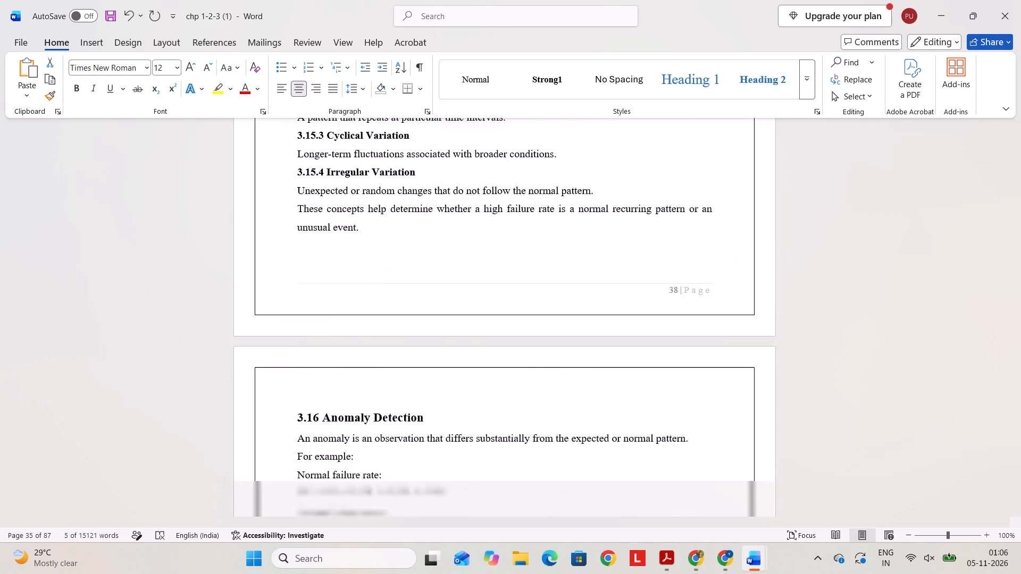
scroll(407, 292, up, 10)
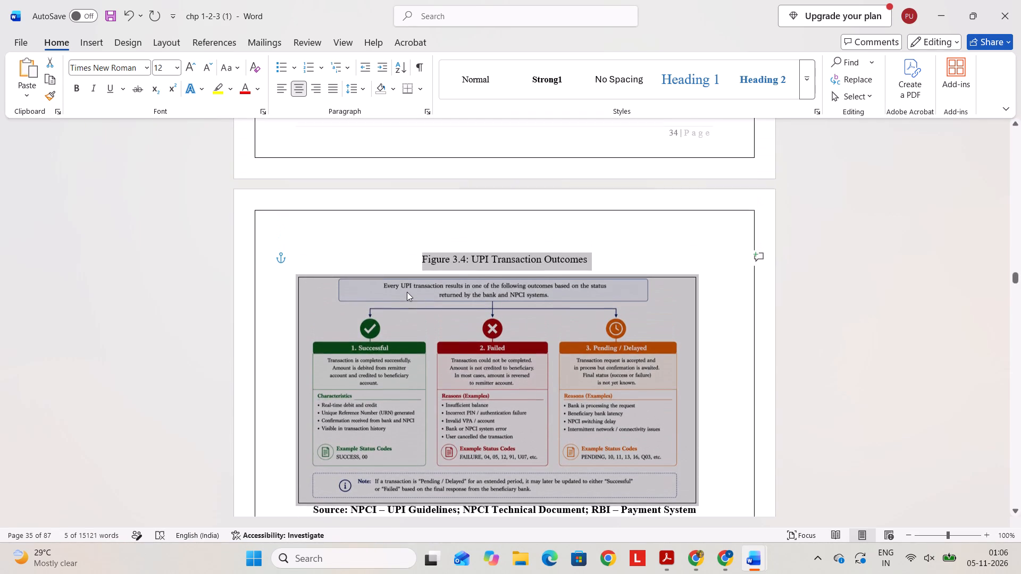
right_click(436, 250)
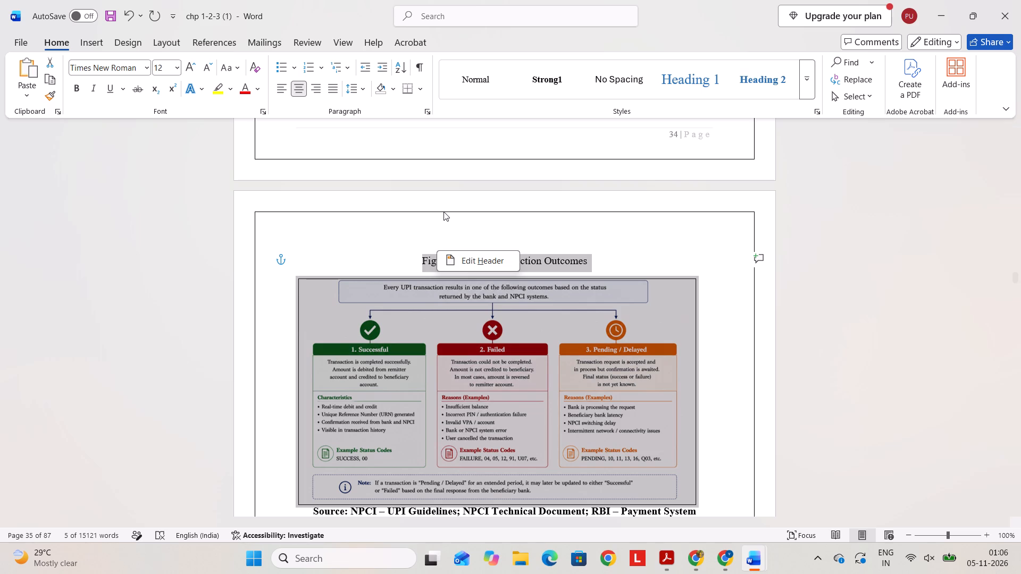
click(443, 212)
scroll(443, 212, up, 1)
click(443, 212)
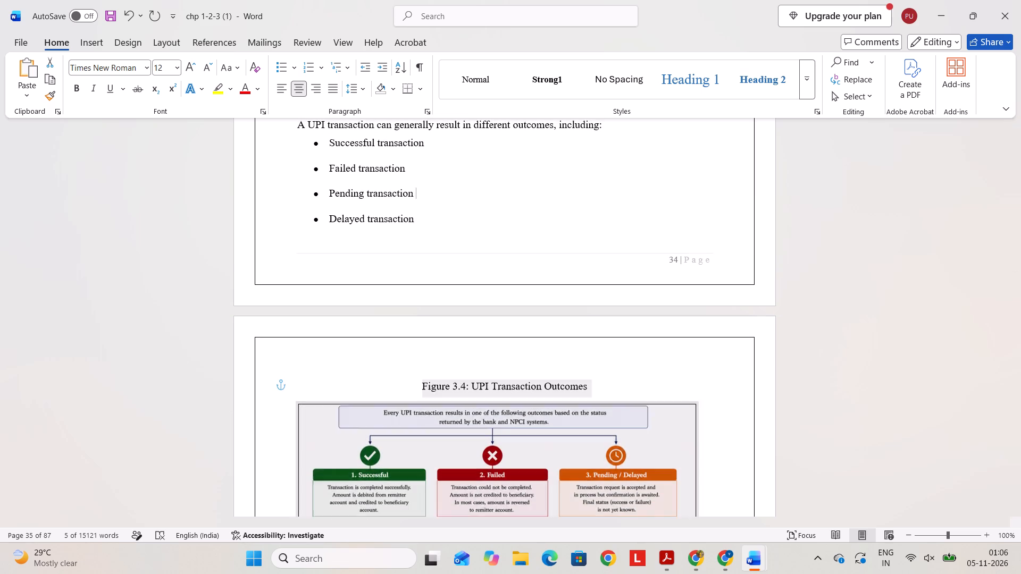
Remove the bold formatting from the Figure 3.3: How a UPI Transaction Works (Process Flow) caption.
scroll(443, 212, up, 6)
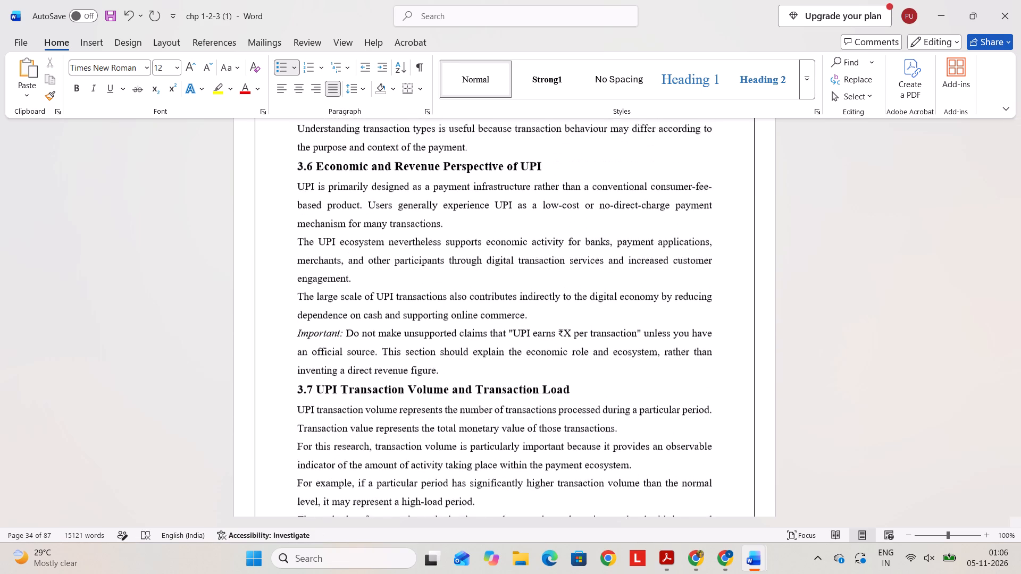
scroll(443, 212, up, 7)
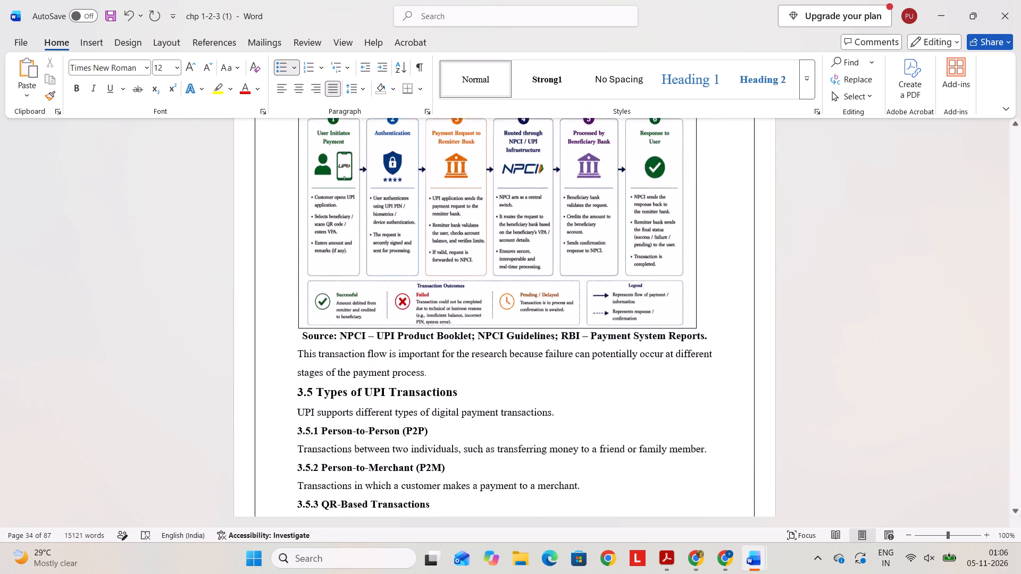
scroll(443, 212, up, 2)
drag(644, 279, 435, 273)
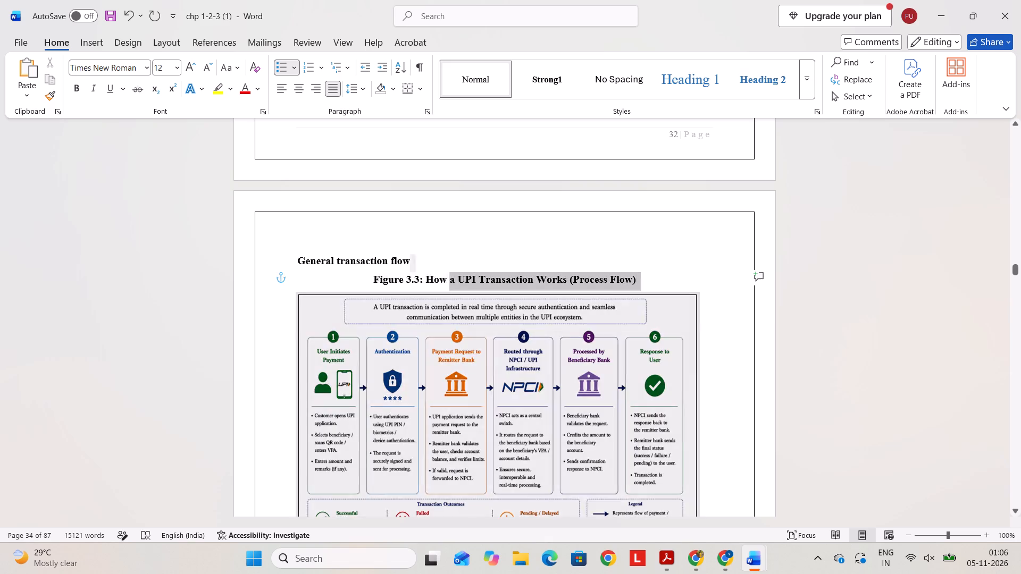
drag(435, 273, 370, 287)
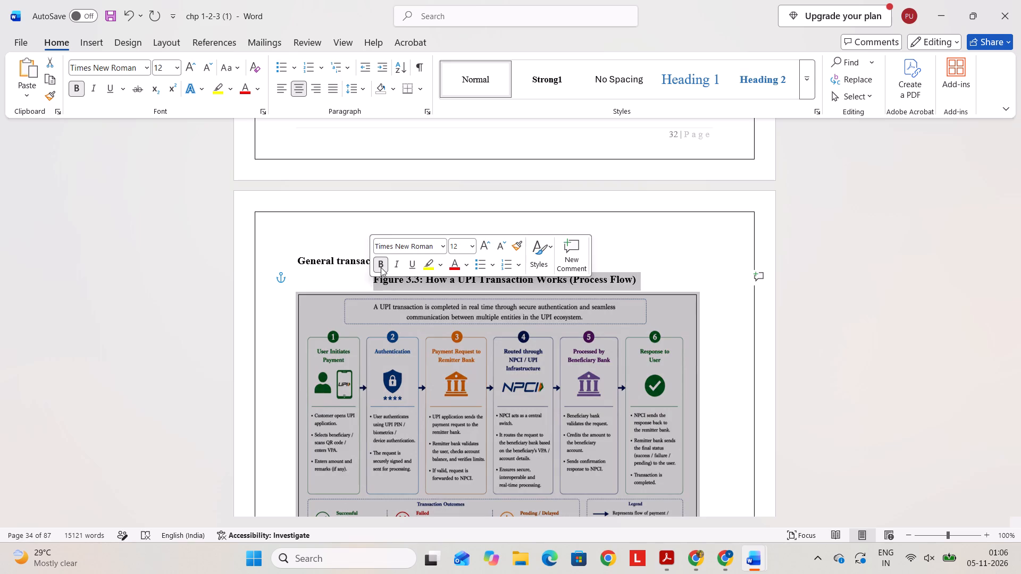
click(380, 266)
click(328, 219)
Remove the bold formatting from the Figure 3.2: Major Participants in the UPI Ecosystem caption.
scroll(328, 219, up, 2)
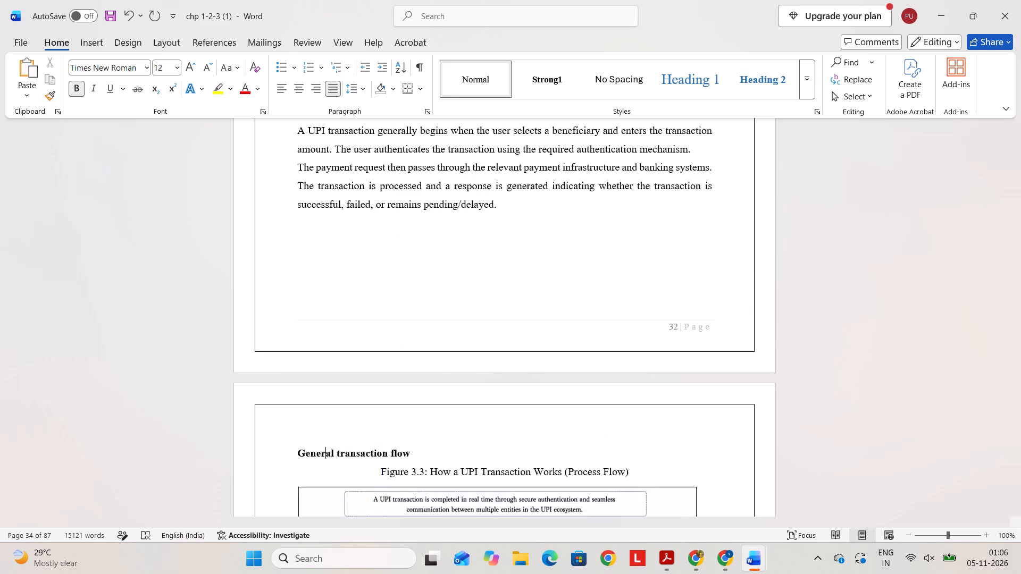
scroll(328, 219, up, 6)
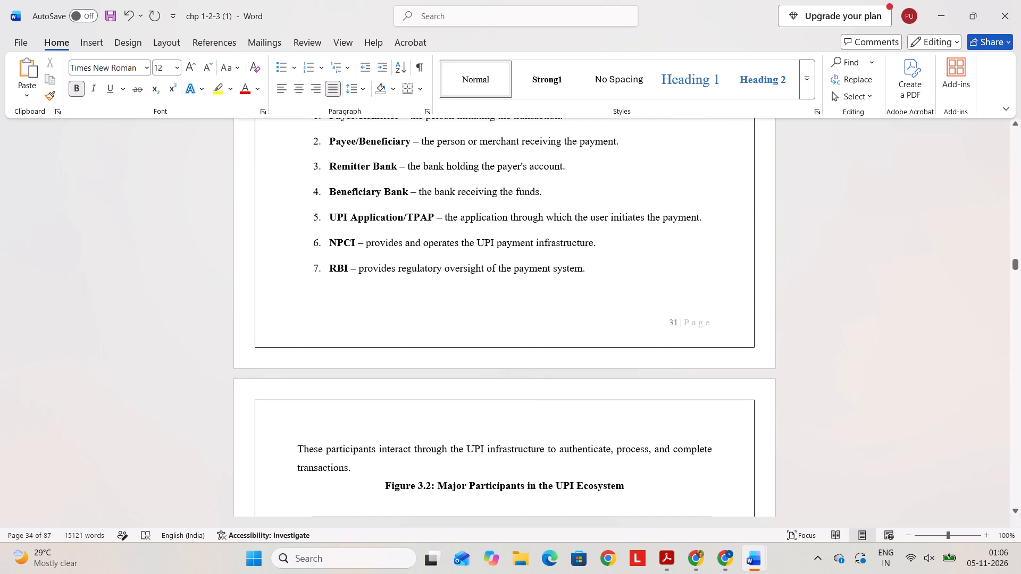
scroll(498, 462, down, 1)
drag(623, 384, 400, 386)
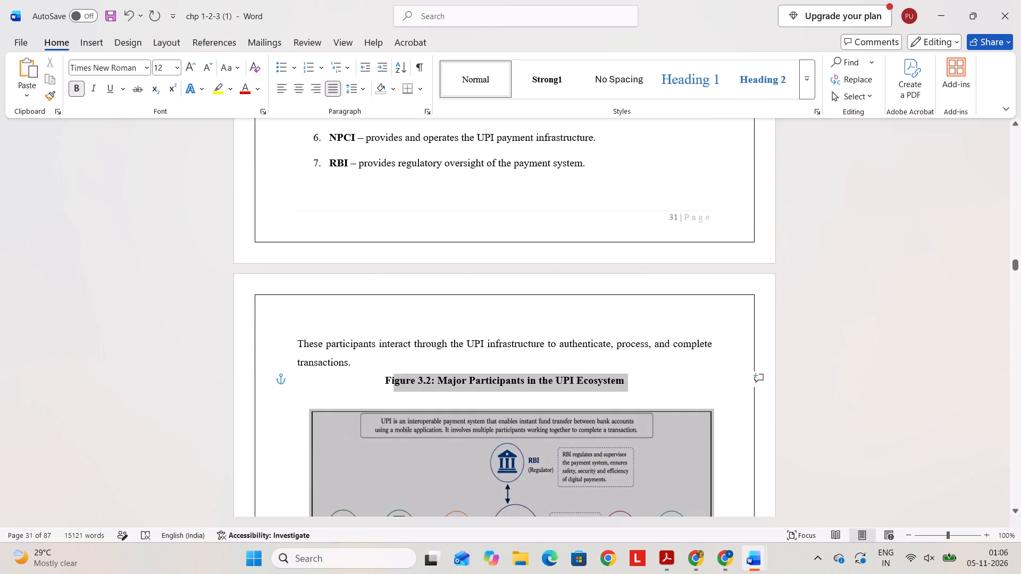
drag(400, 386, 380, 387)
click(387, 362)
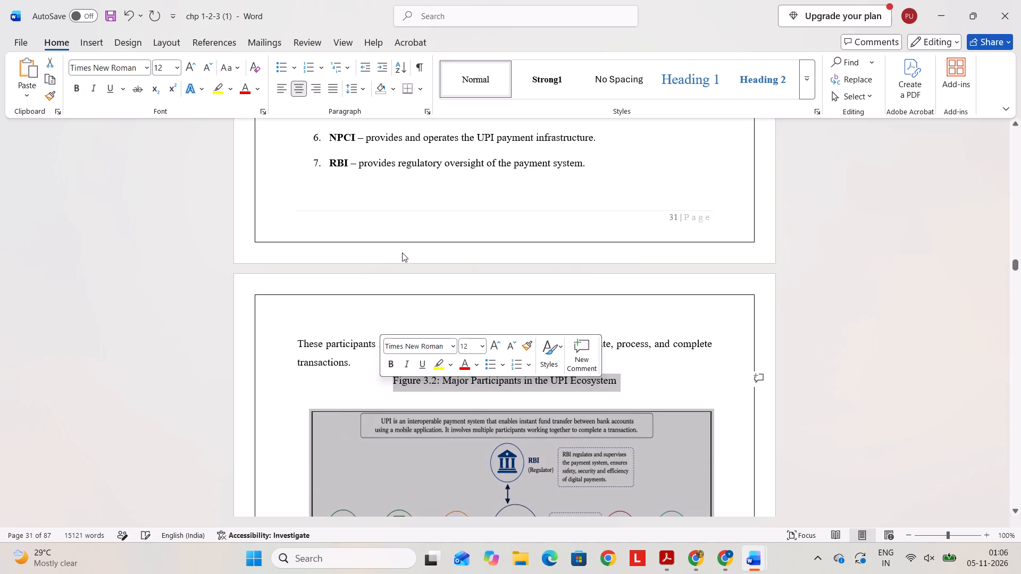
Format the Figure 3.1: Evolution of UPI in India (2016–2024) caption at font size 12 without bold.
scroll(402, 252, up, 5)
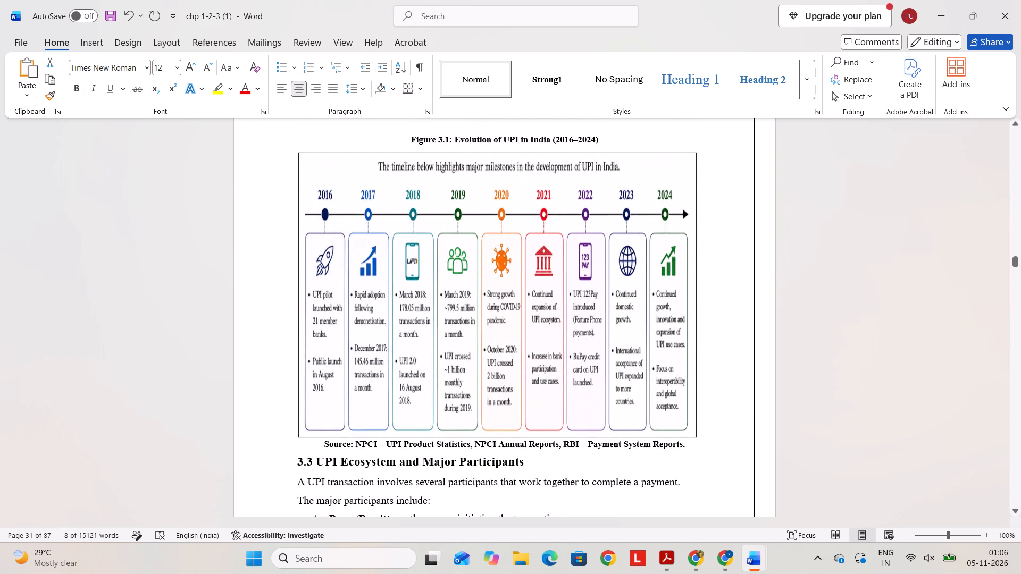
drag(605, 135, 408, 145)
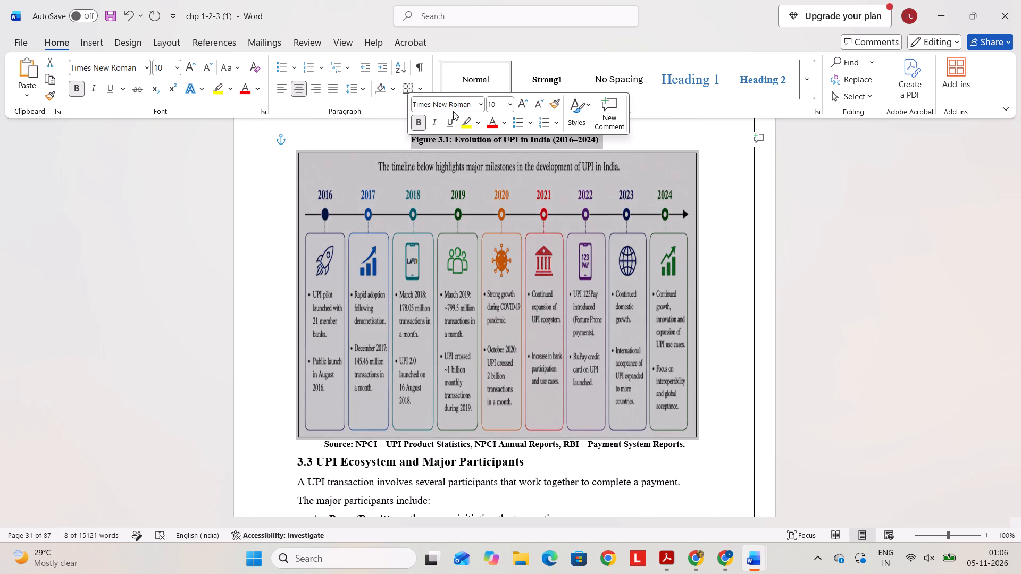
click(492, 104)
text(12)
click(423, 120)
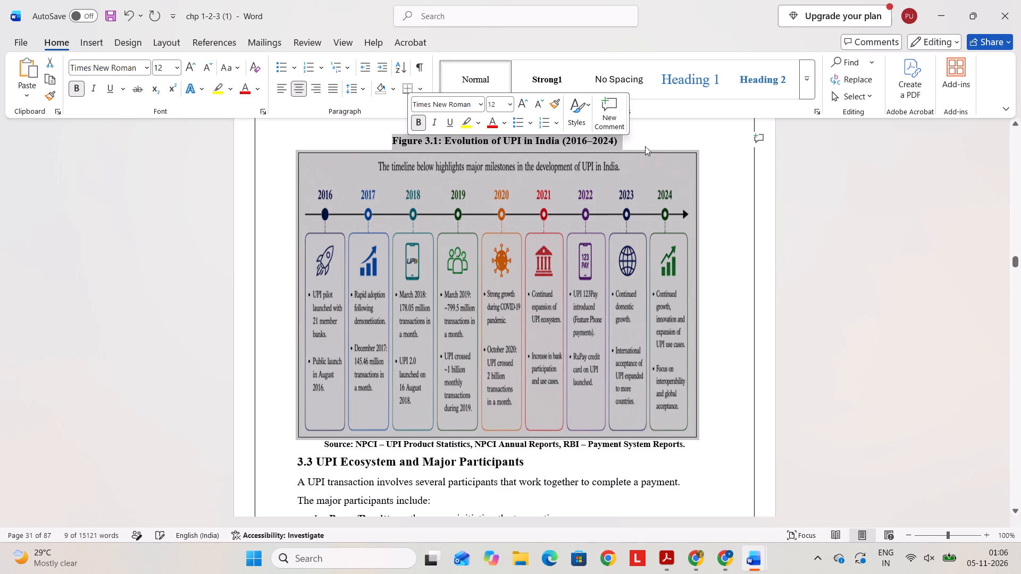
click(415, 114)
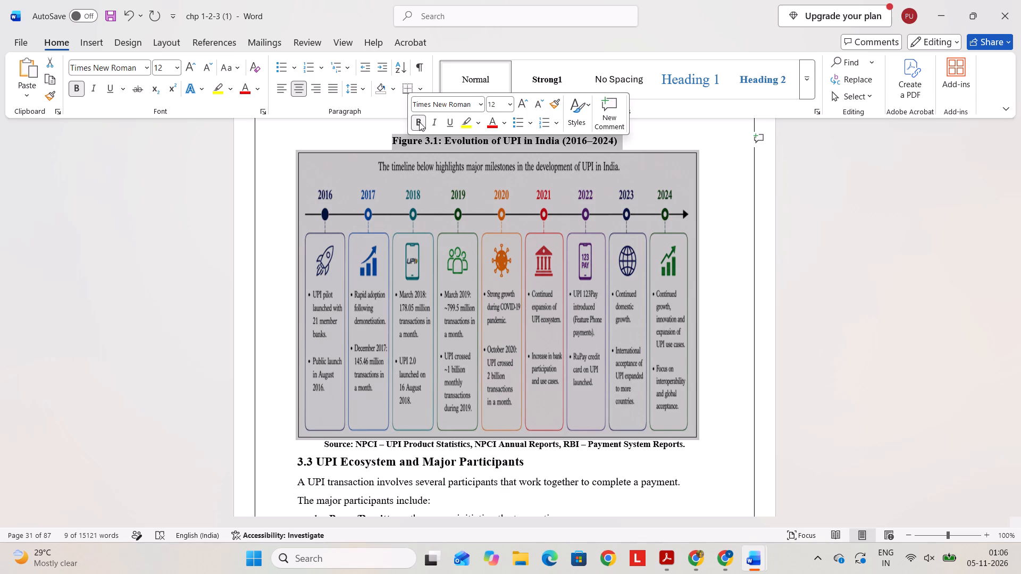
click(419, 122)
click(664, 138)
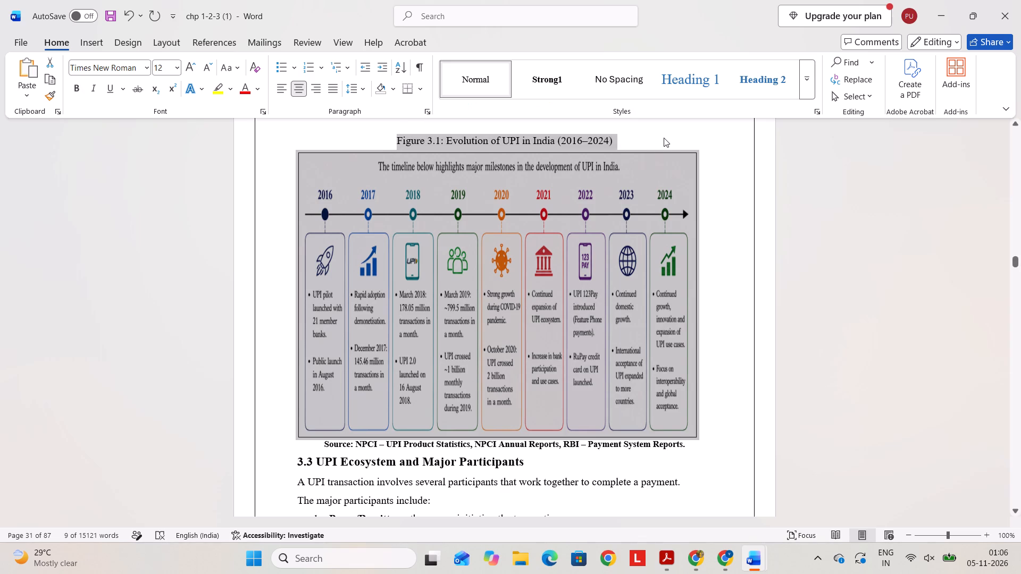
Review the captions and page layout backward from the start of Chapter 3 through Chapters 2 and 1 to the title page.
scroll(664, 138, up, 8)
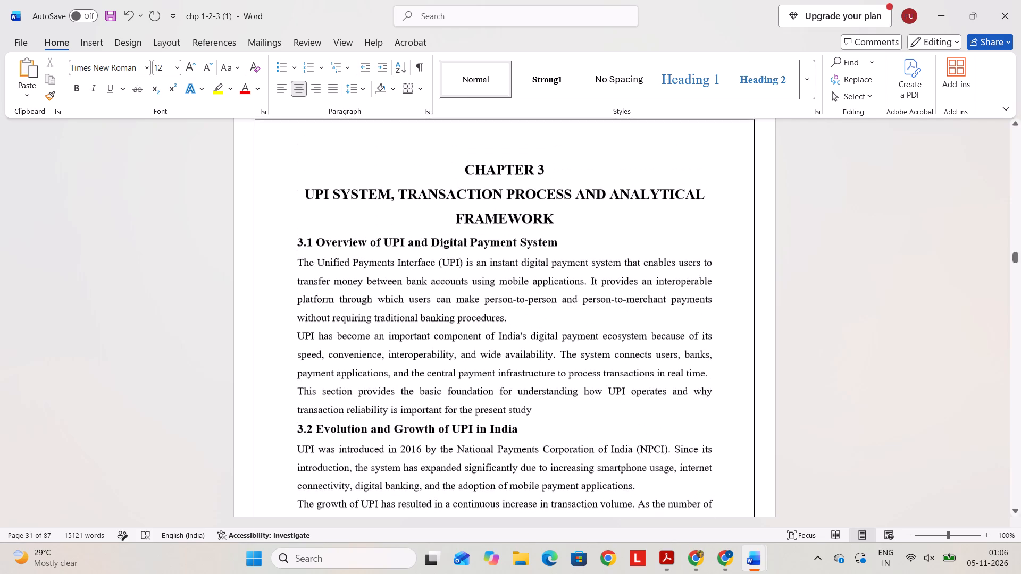
scroll(664, 138, up, 9)
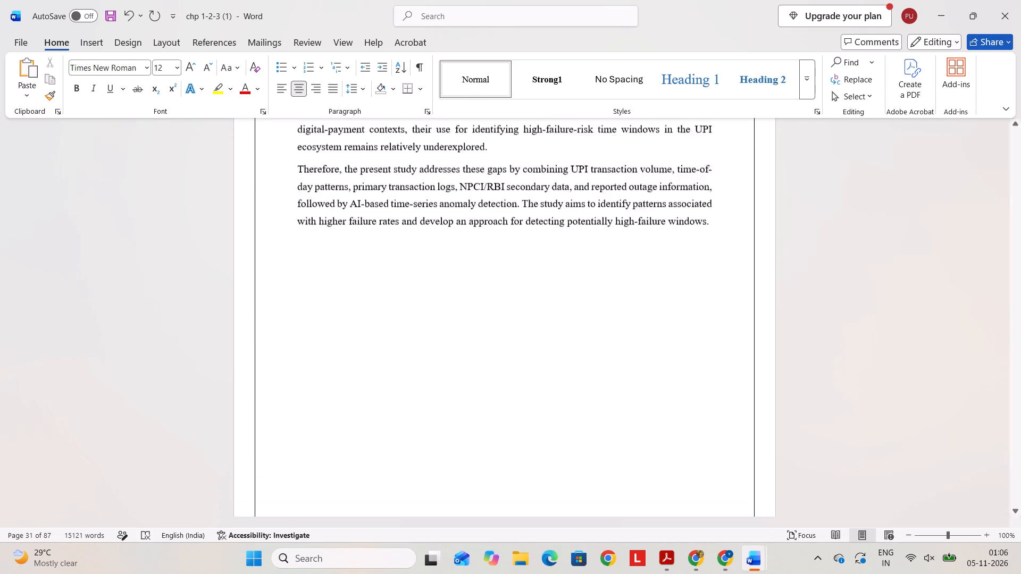
scroll(664, 138, up, 9)
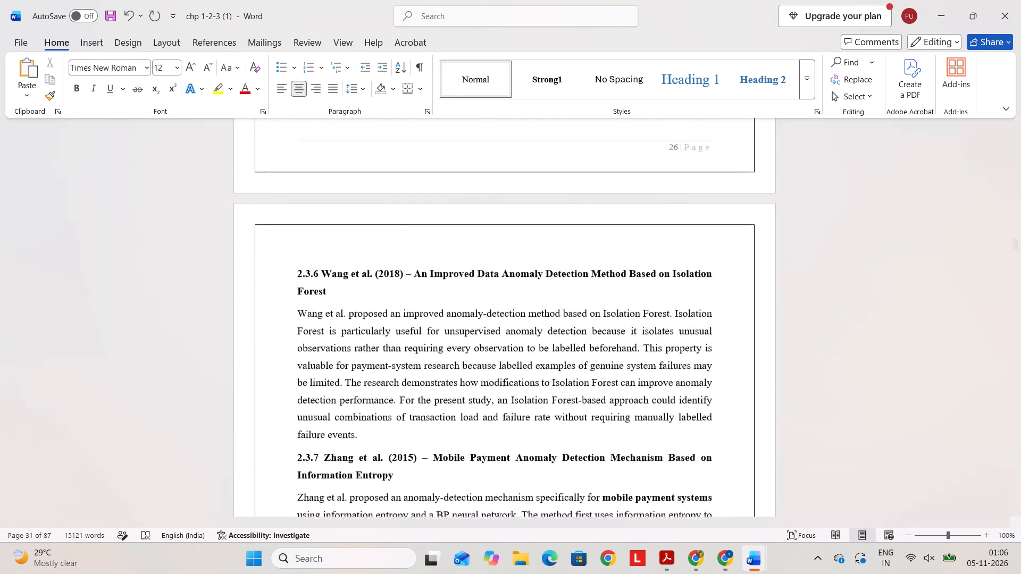
scroll(664, 138, up, 11)
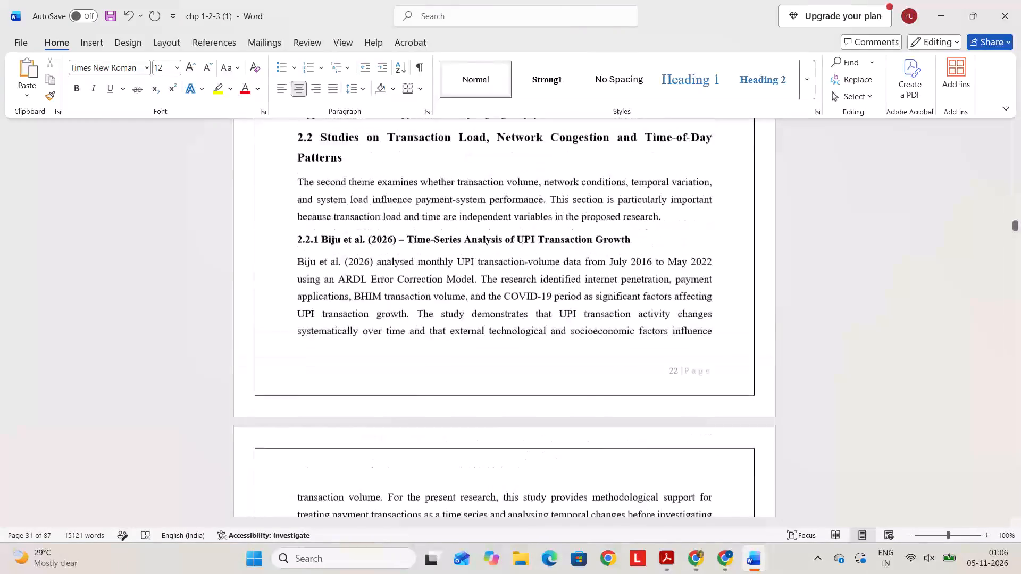
scroll(664, 138, up, 15)
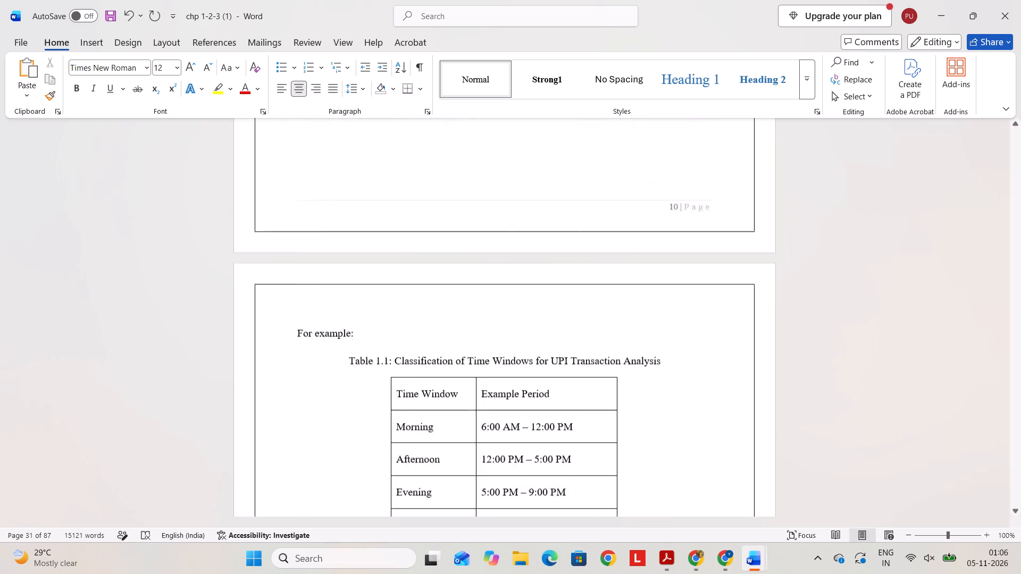
scroll(664, 138, up, 20)
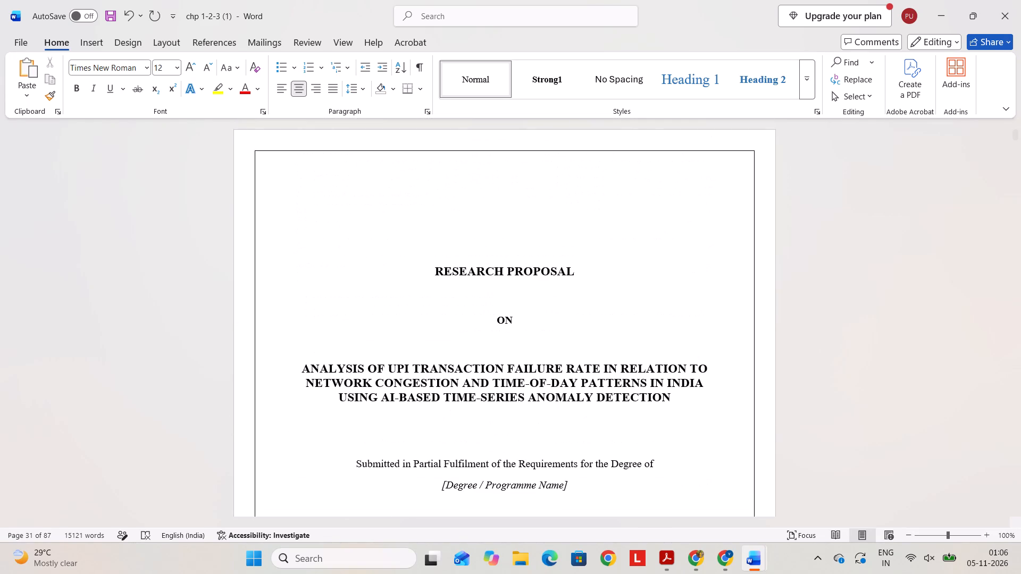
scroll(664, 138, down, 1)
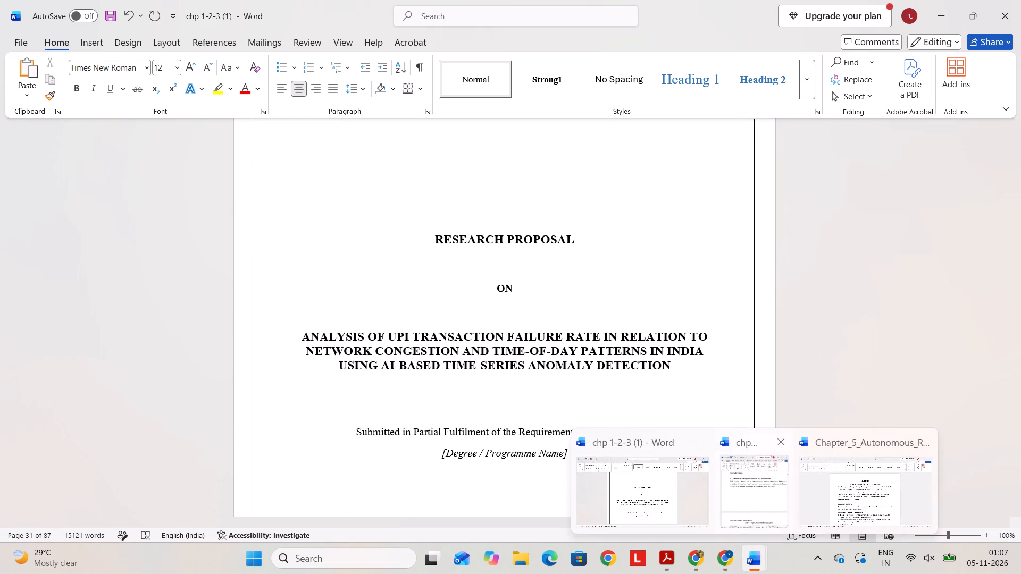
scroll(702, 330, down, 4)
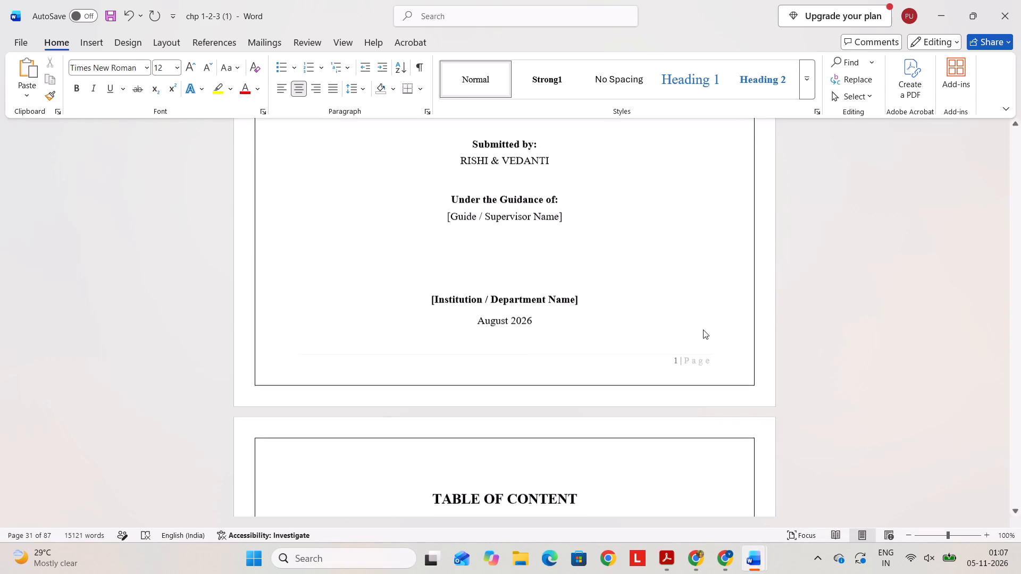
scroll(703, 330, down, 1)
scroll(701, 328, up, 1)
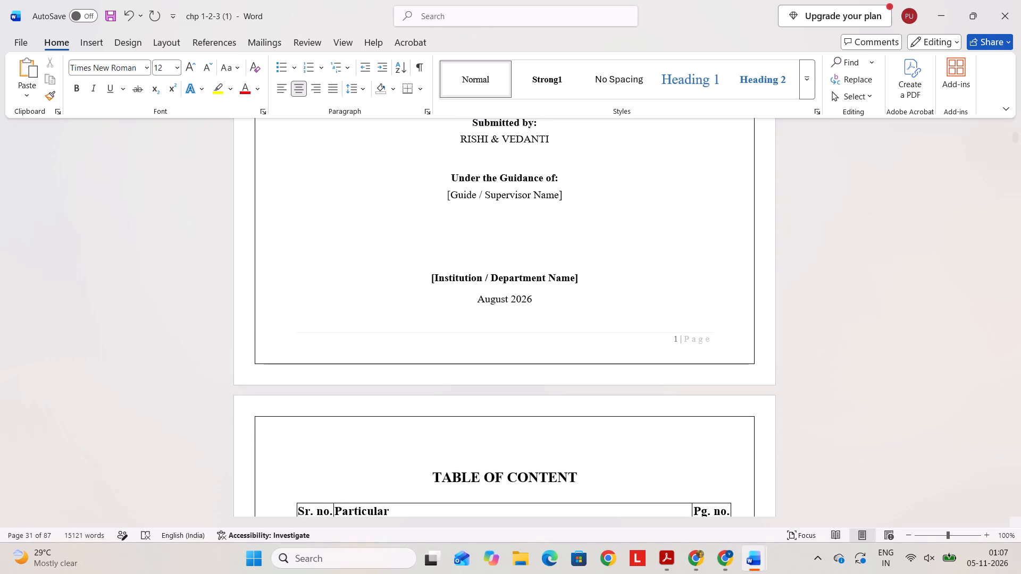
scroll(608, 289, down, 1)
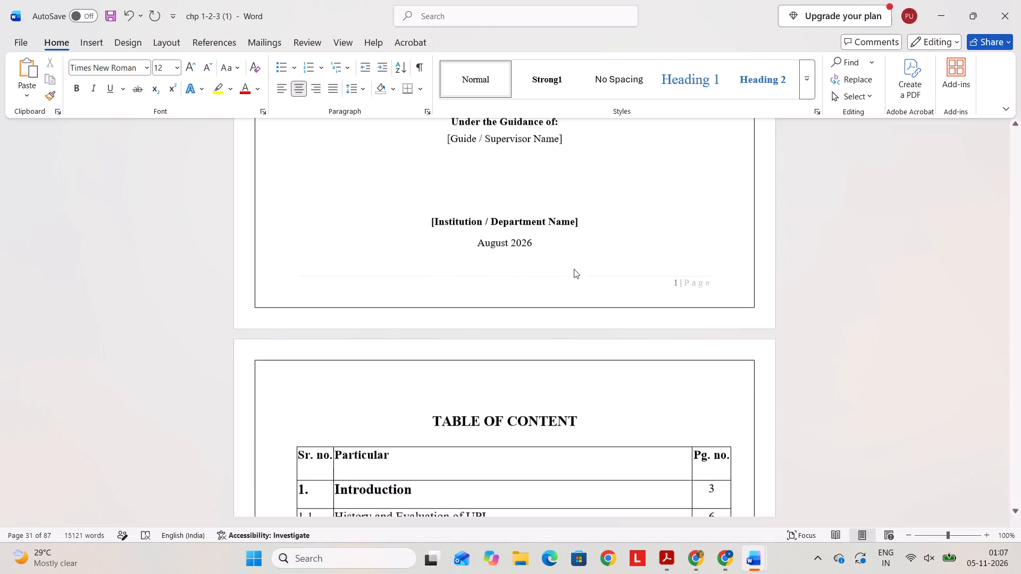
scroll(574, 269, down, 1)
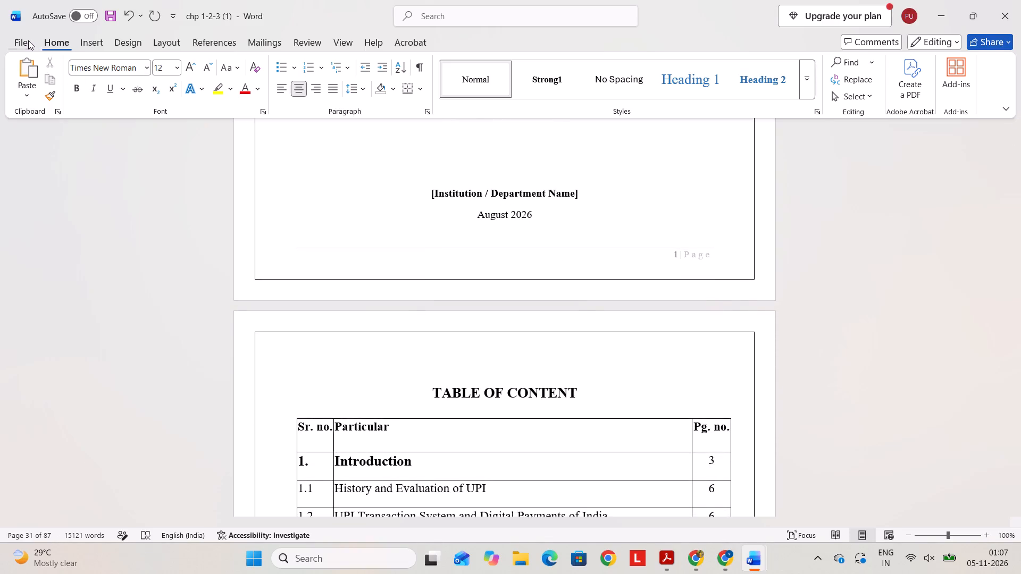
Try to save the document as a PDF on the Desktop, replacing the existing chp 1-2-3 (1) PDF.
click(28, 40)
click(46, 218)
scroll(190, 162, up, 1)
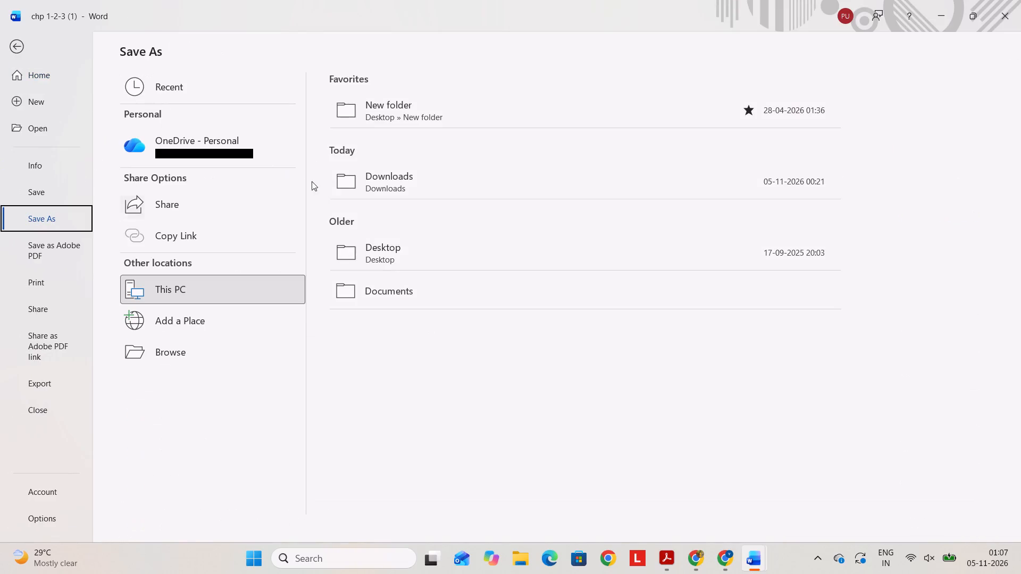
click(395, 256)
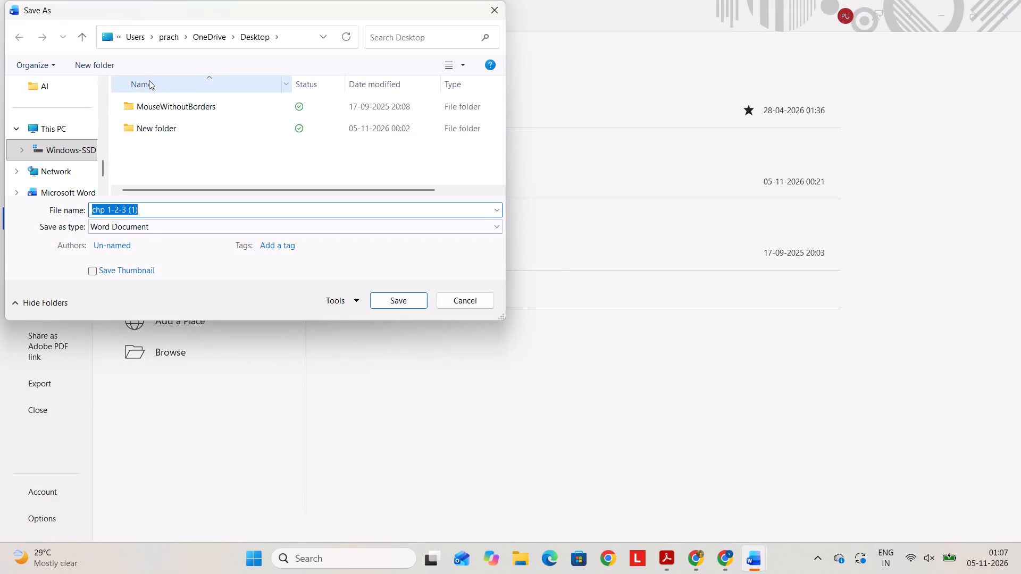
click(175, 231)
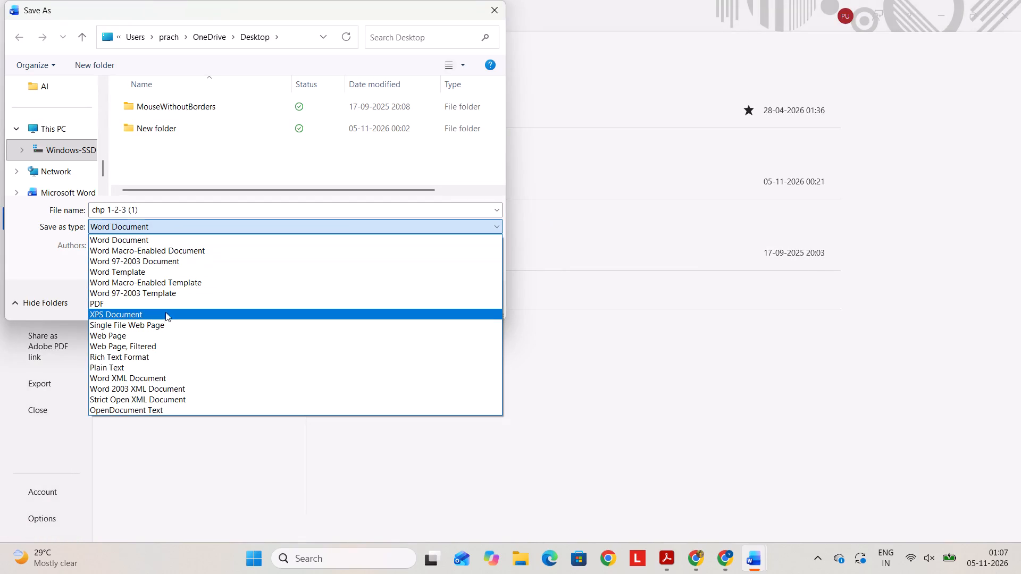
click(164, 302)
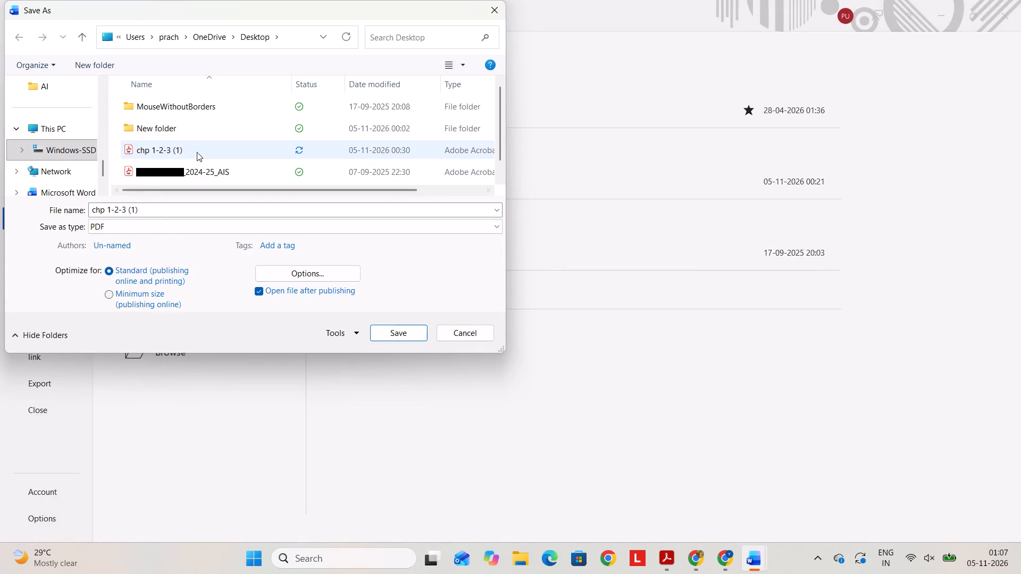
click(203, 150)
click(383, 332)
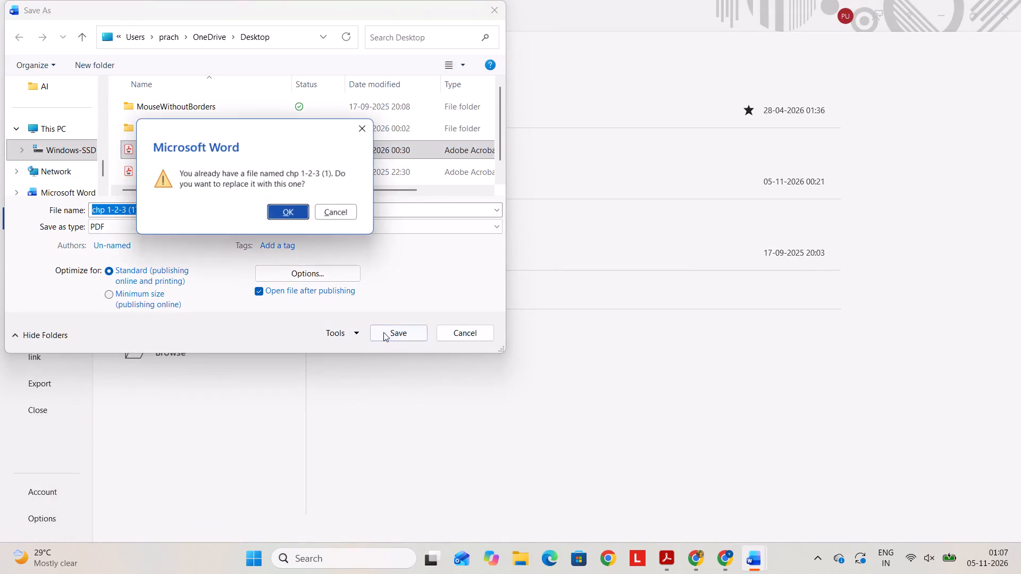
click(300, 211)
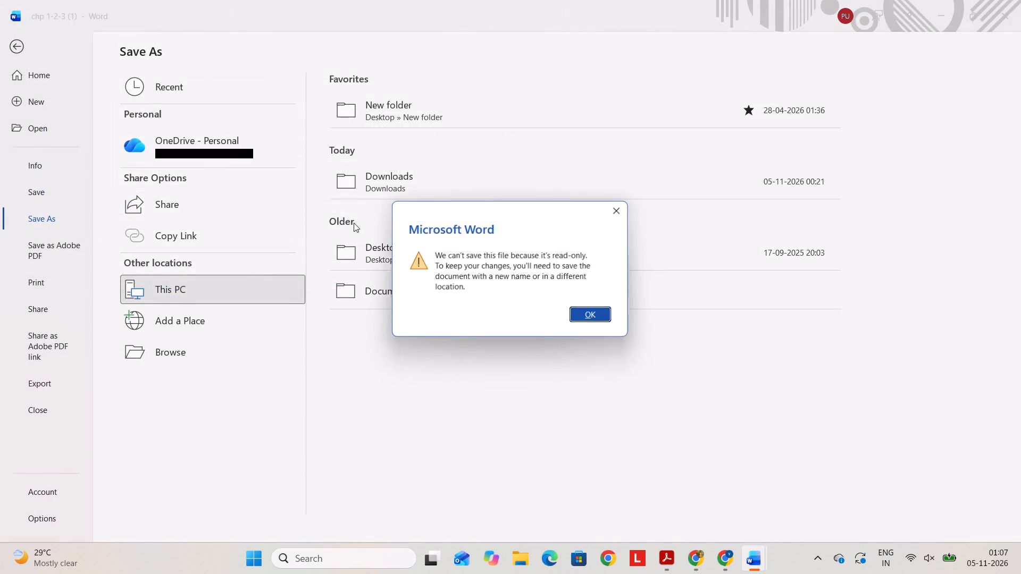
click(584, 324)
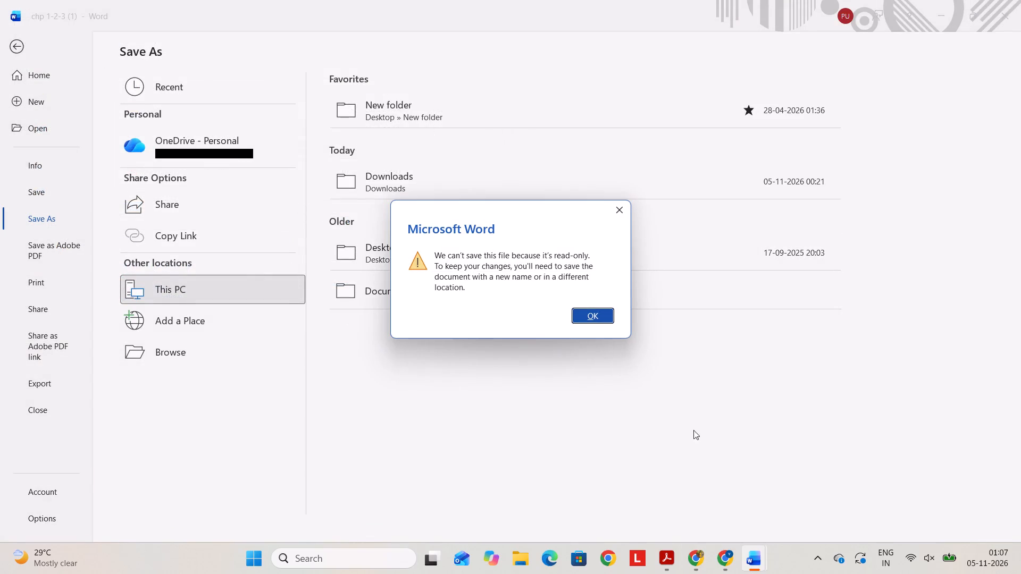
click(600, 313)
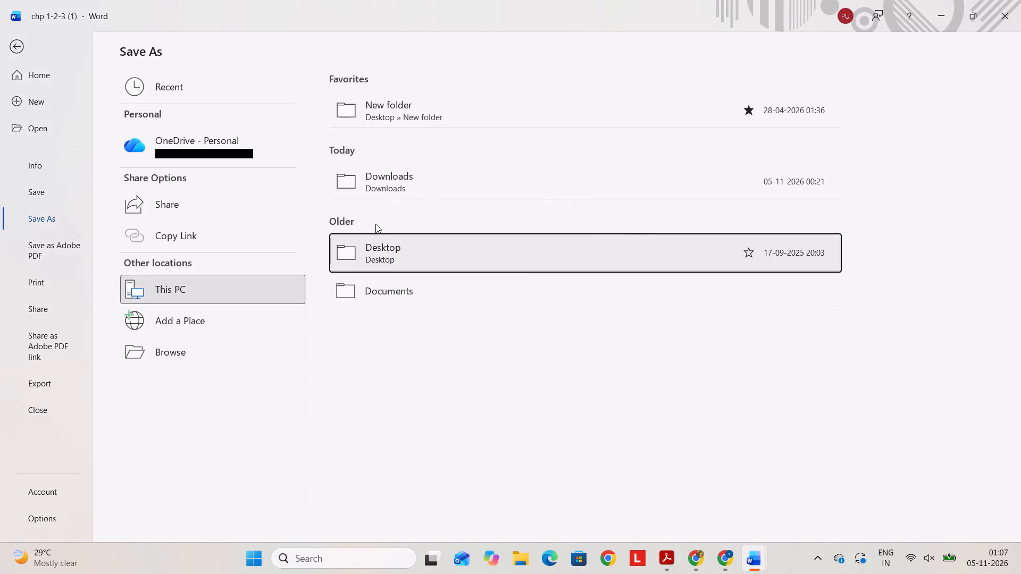
Save the document to the Desktop as a PDF named FIN.
click(417, 241)
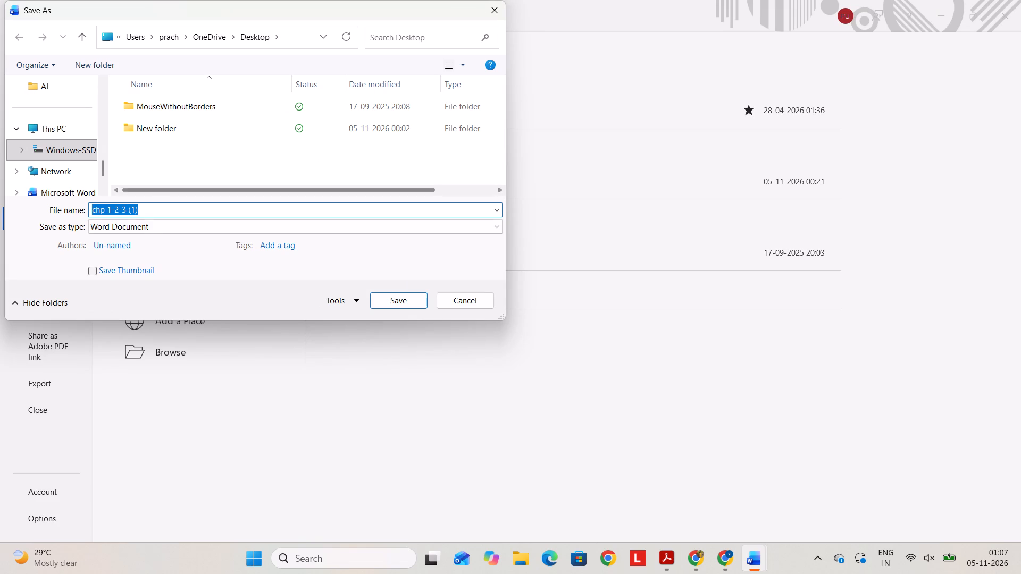
click(156, 208)
drag(156, 208, 97, 211)
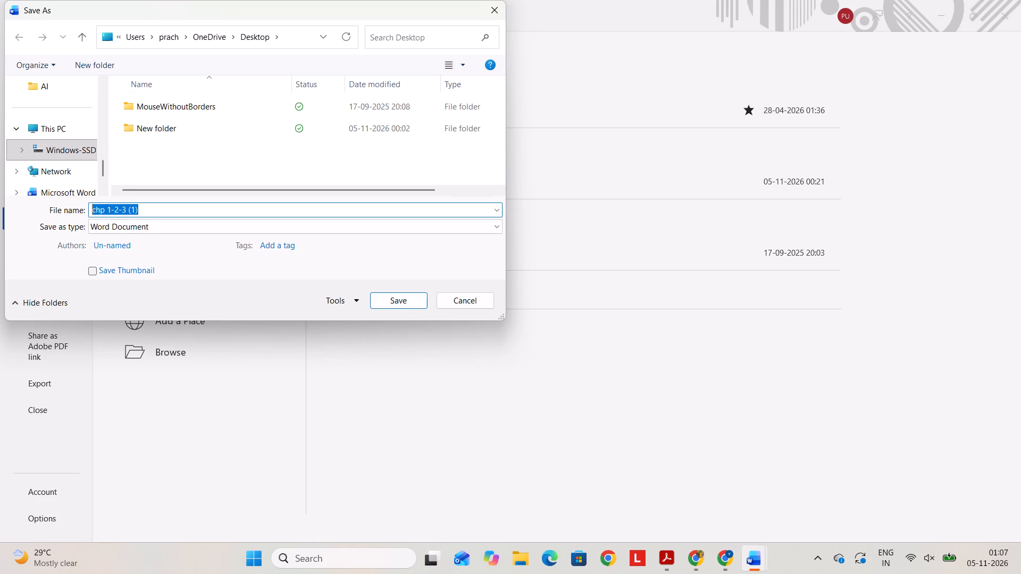
drag(97, 211, 97, 211)
text(FIN)
click(143, 230)
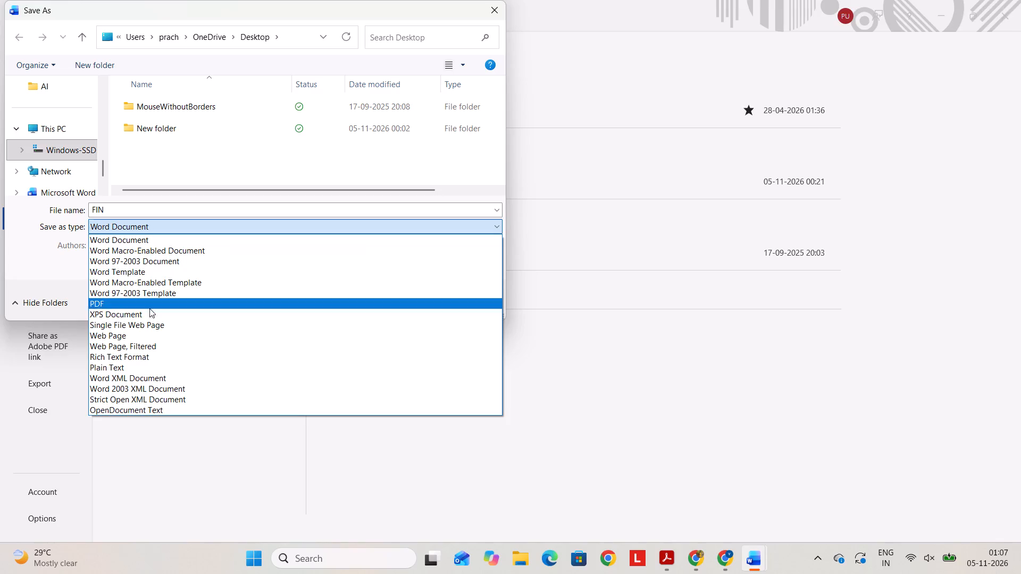
click(154, 300)
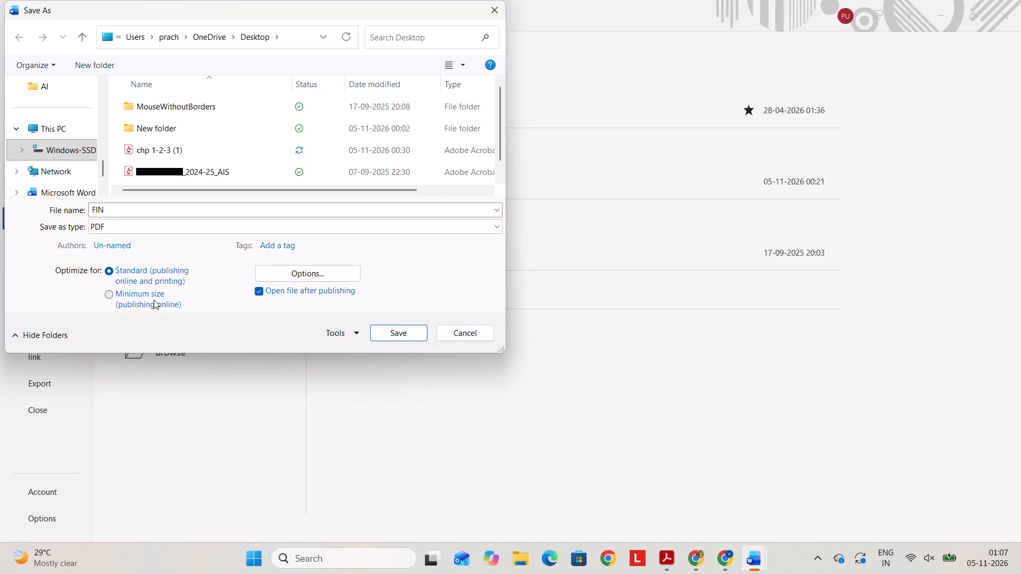
key(Return)
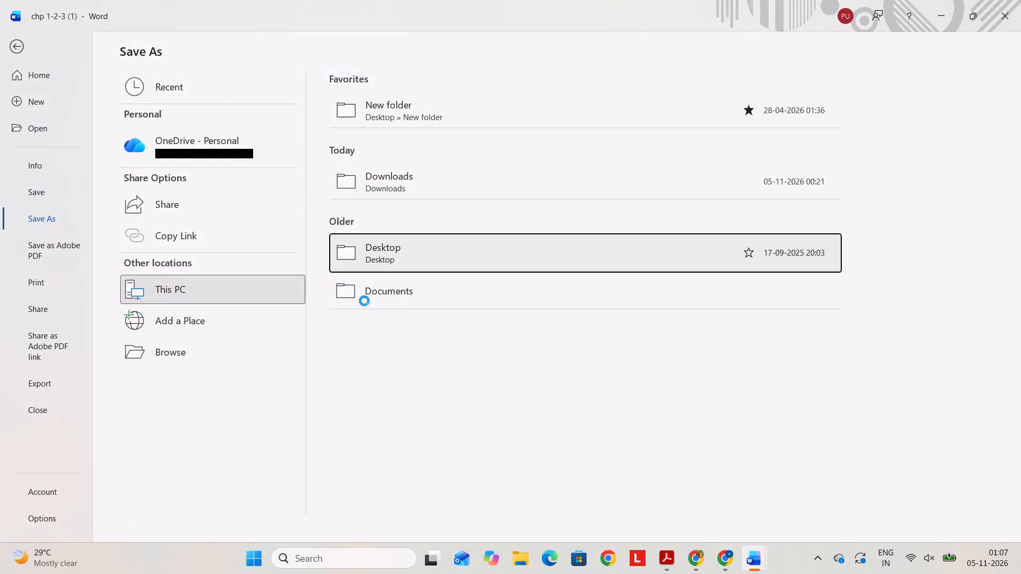
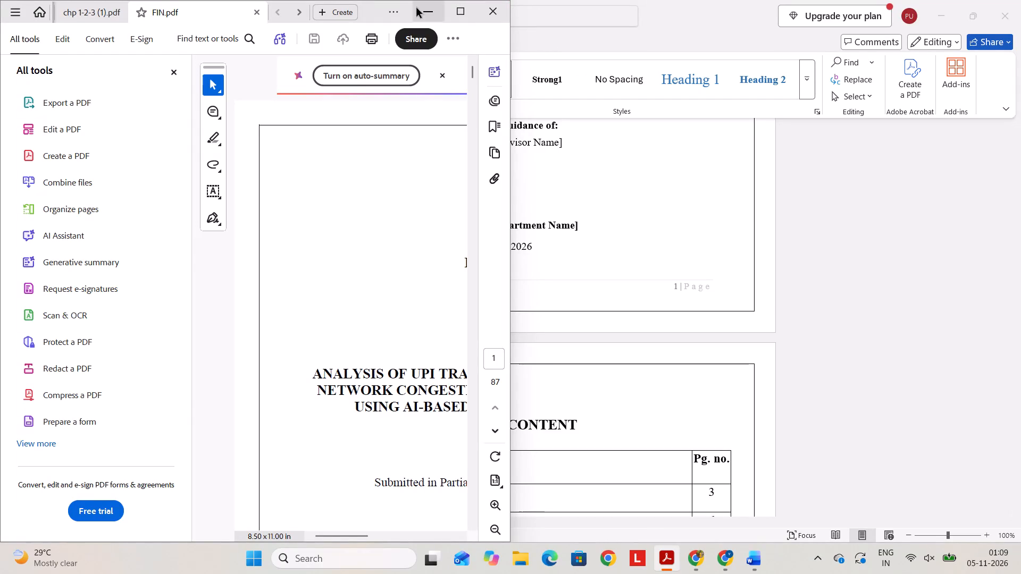
Review the exported FIN PDF from the title page through the table of contents into Chapter 1.
click(173, 66)
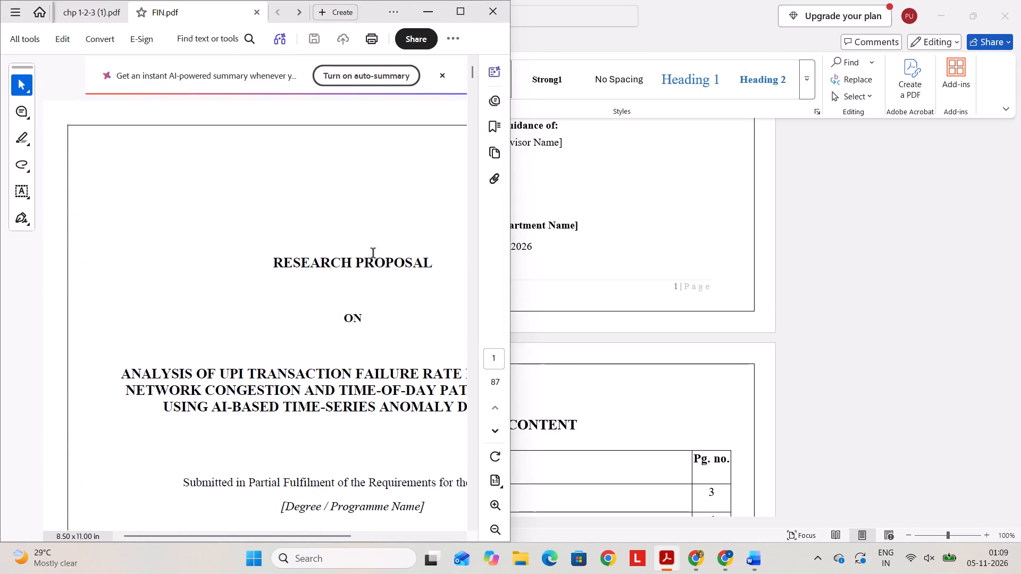
scroll(373, 254, left, 2)
scroll(373, 254, down, 6)
ctrl+scroll(373, 254, down, 3)
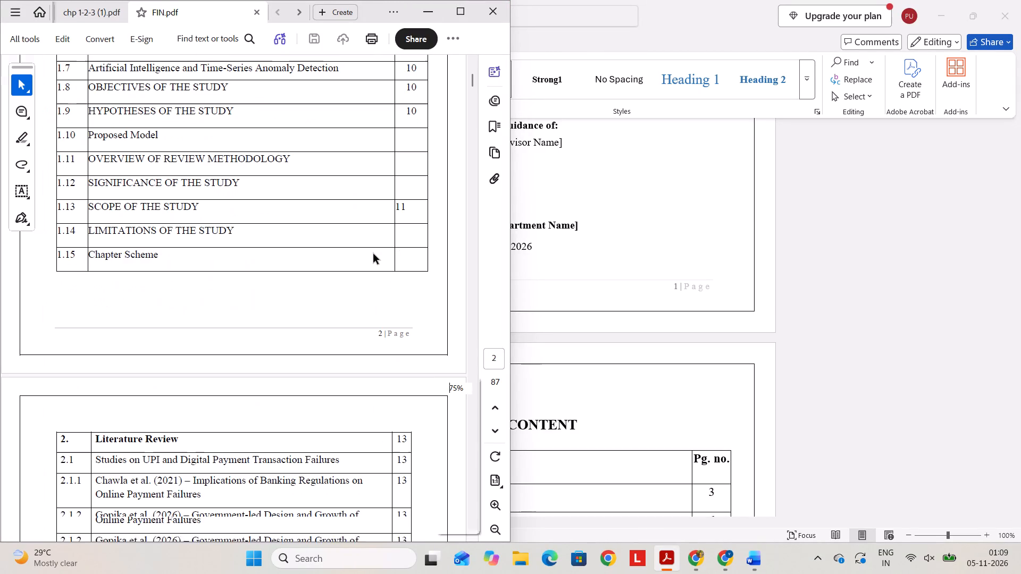
scroll(373, 254, right, 2)
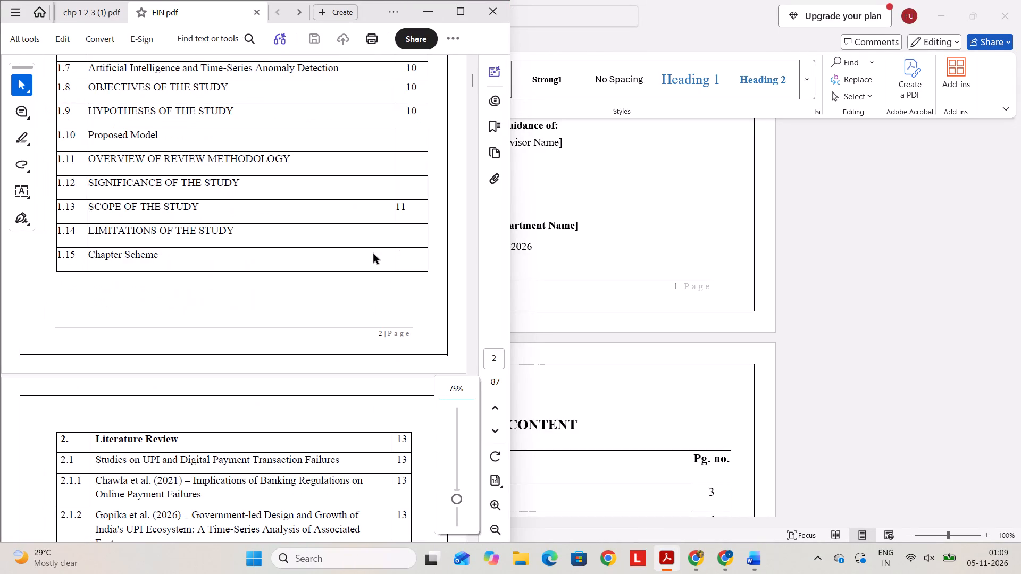
scroll(373, 254, right, 1)
scroll(323, 318, down, 1)
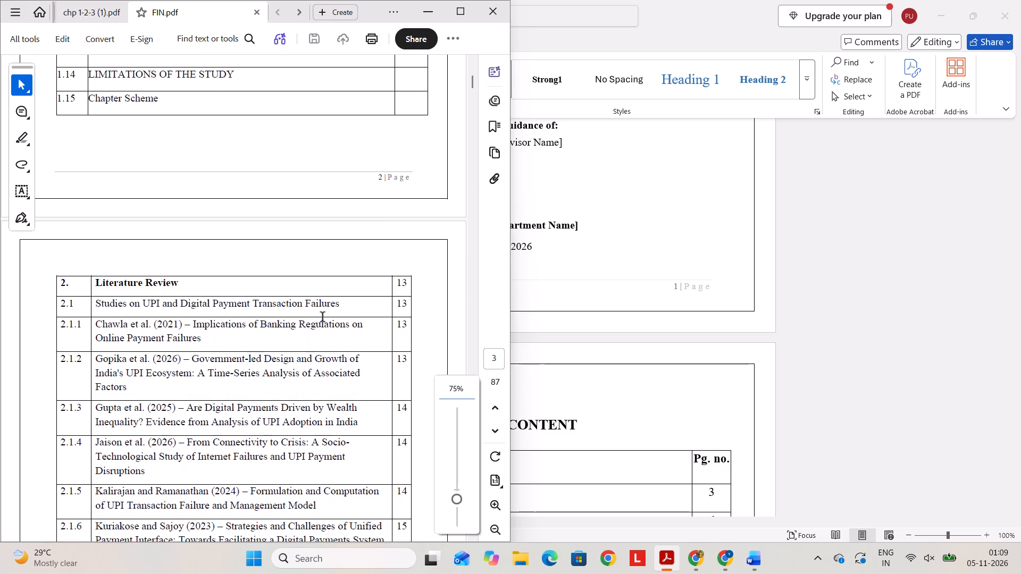
scroll(323, 318, down, 1)
scroll(323, 318, up, 2)
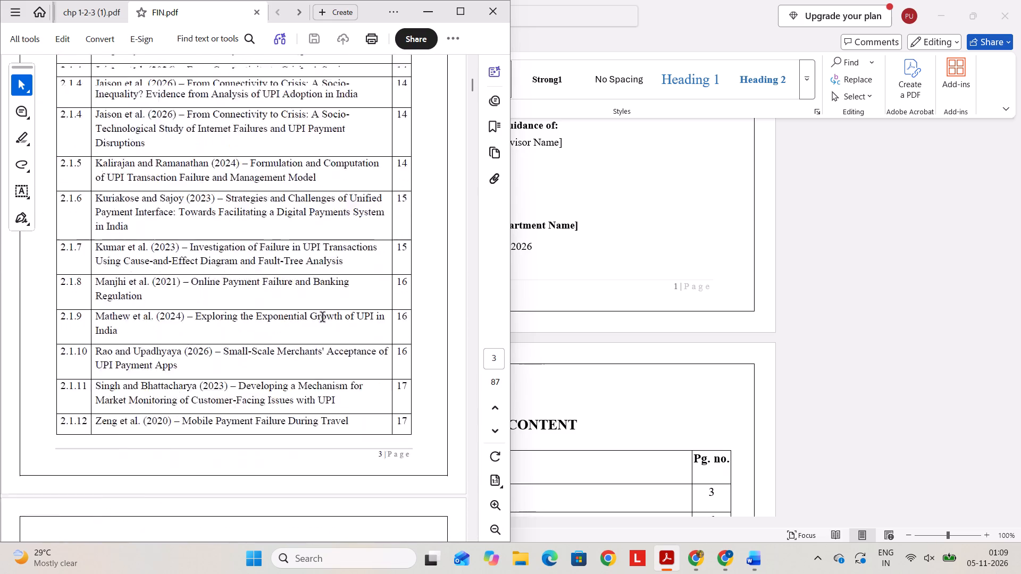
scroll(323, 318, up, 1)
scroll(351, 261, down, 3)
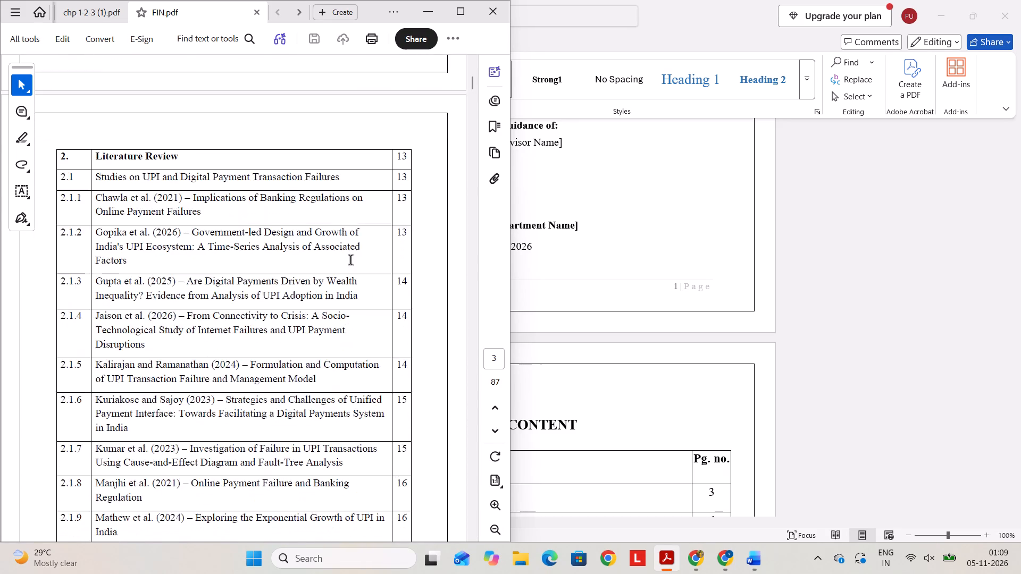
scroll(351, 261, down, 11)
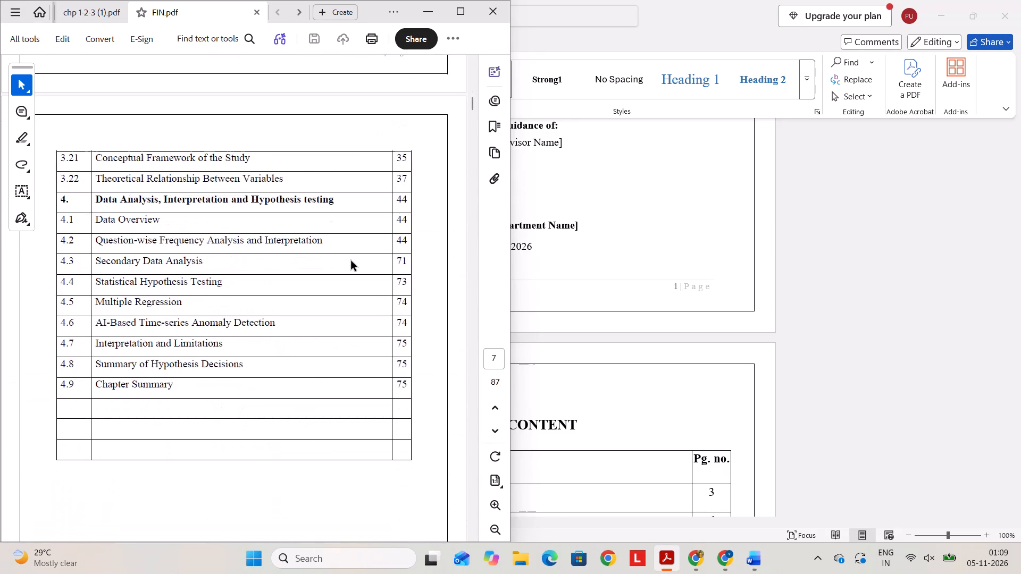
scroll(291, 398, down, 8)
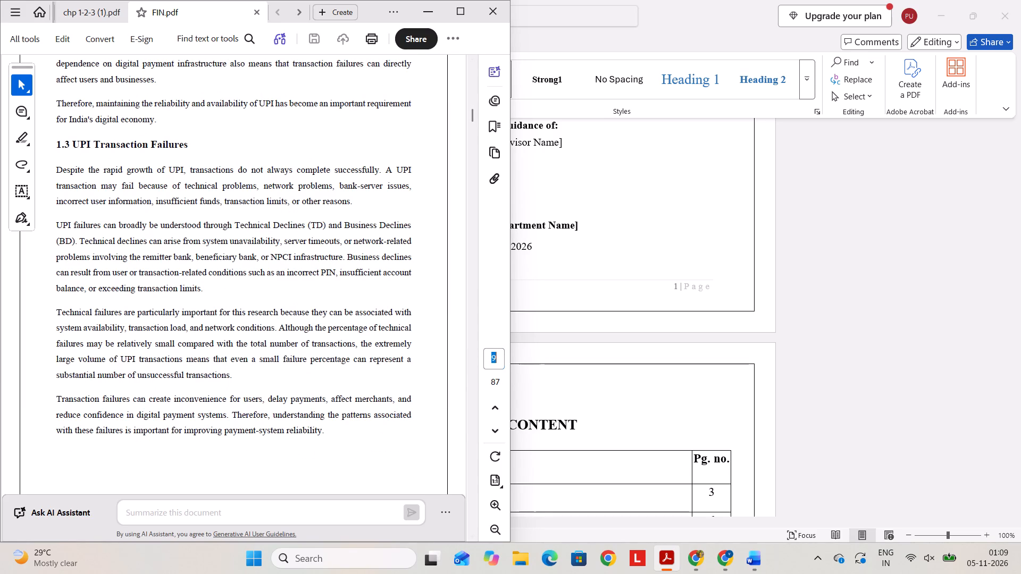
Go to page 76 of the FIN PDF.
click(498, 359)
text(76)
key(Return)
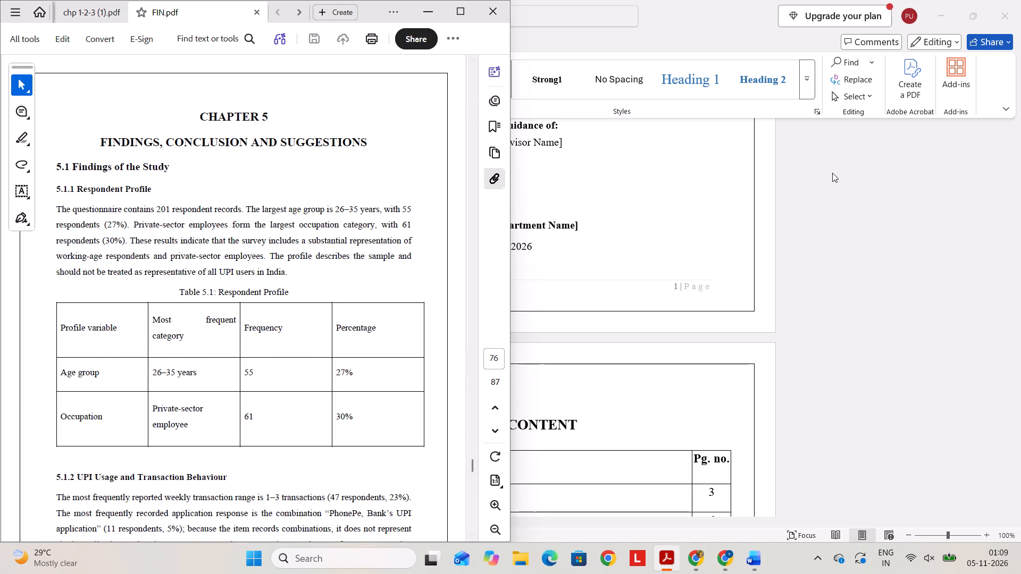
Arrange the Word report and the FIN PDF side by side, with the report at the end of its table of contents.
click(709, 204)
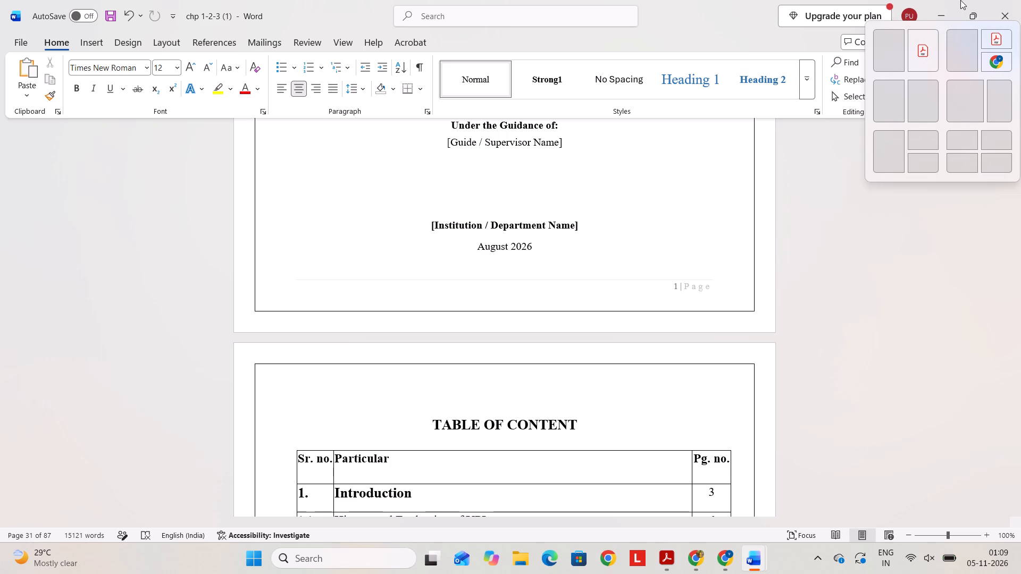
click(872, 57)
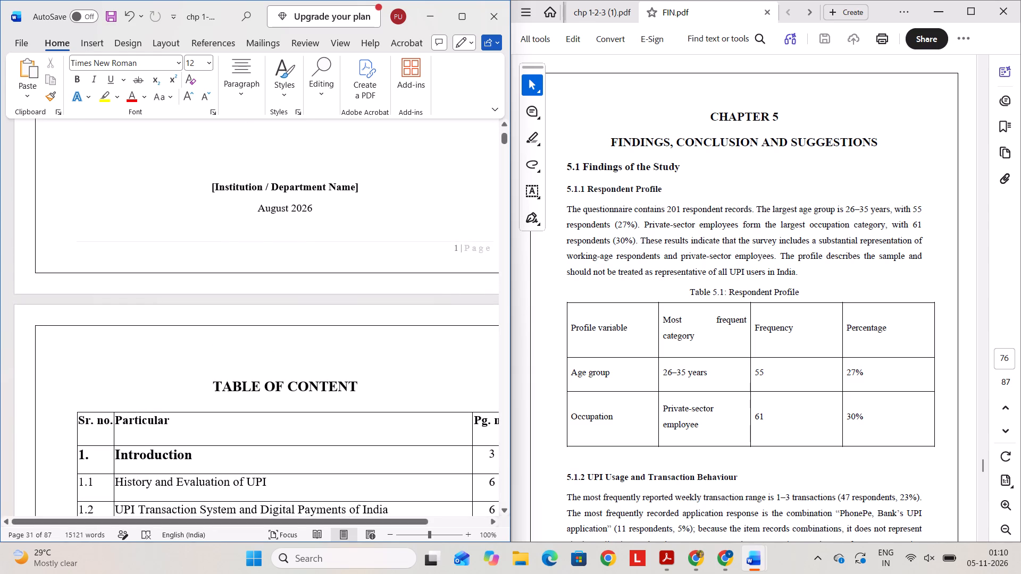
scroll(356, 349, down, 9)
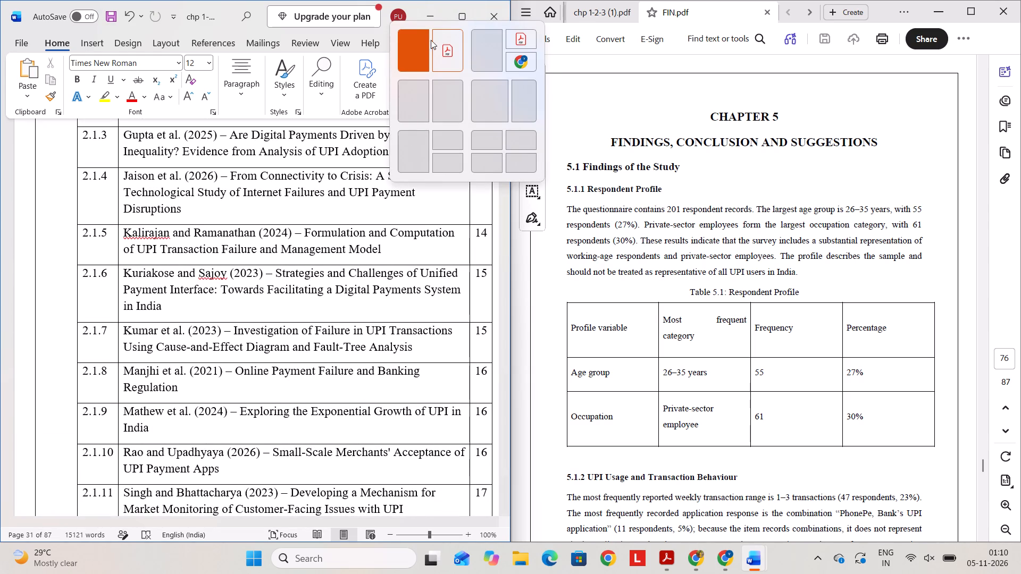
drag(447, 39, 403, 50)
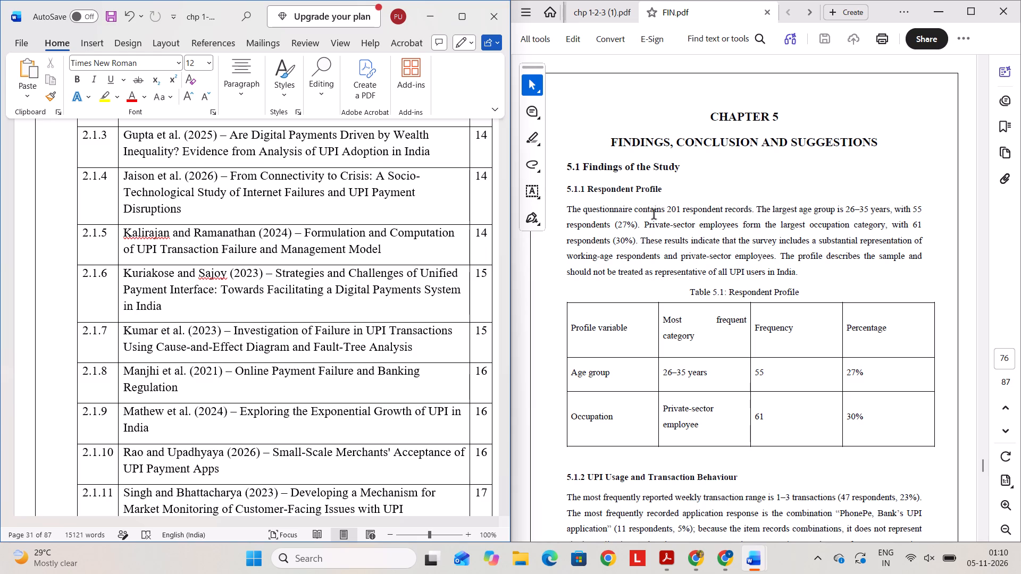
scroll(433, 364, down, 7)
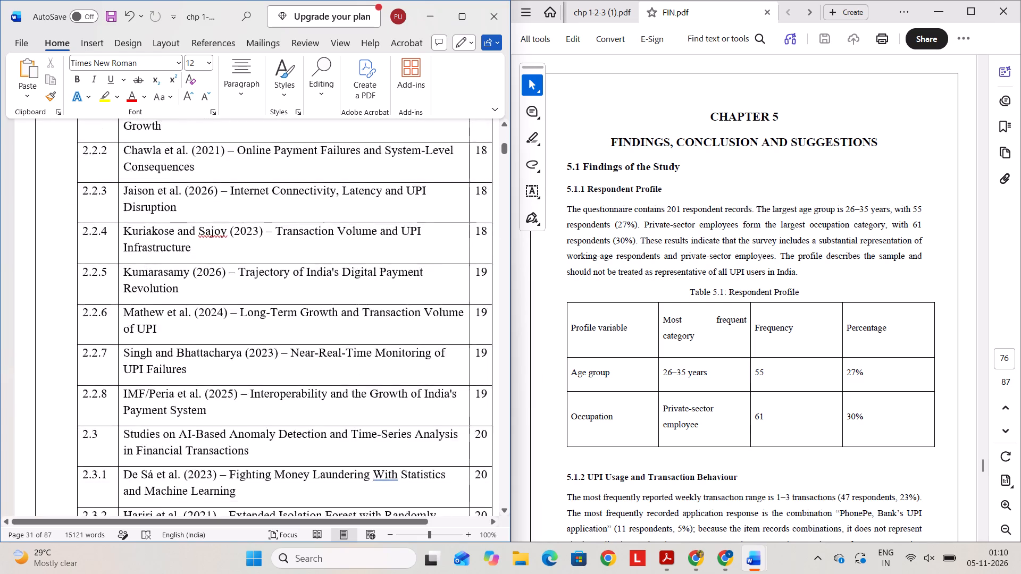
scroll(433, 364, down, 12)
scroll(433, 364, up, 1)
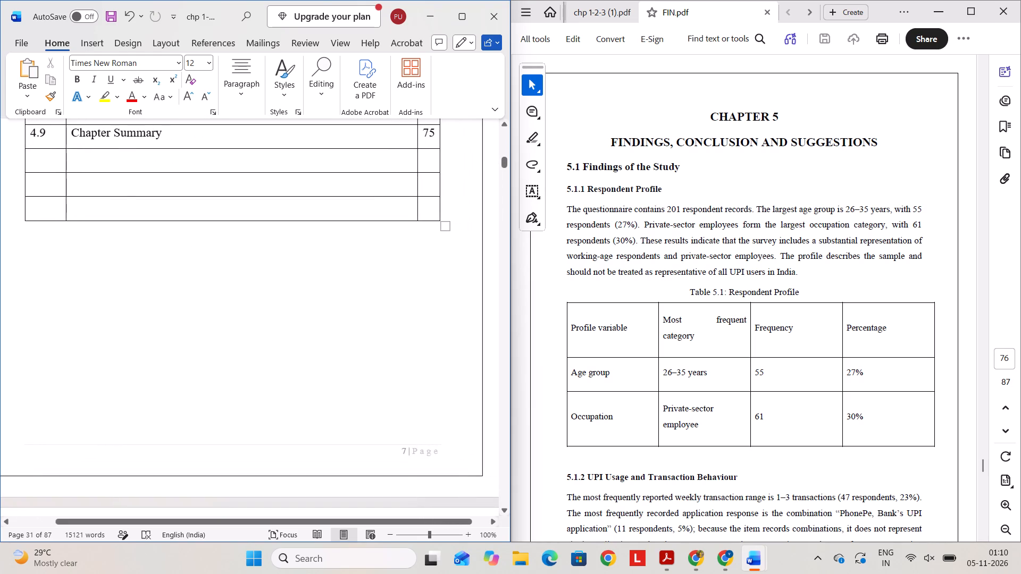
scroll(433, 364, right, 1)
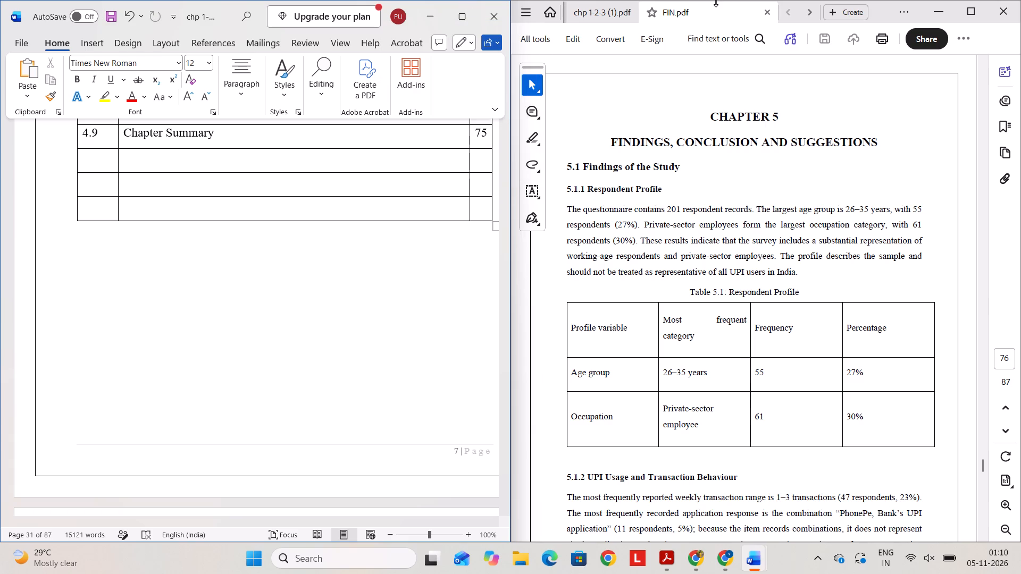
Swap the side-by-side windows so the FIN PDF fills the left half and the Word report the right half.
drag(886, 10, 450, 78)
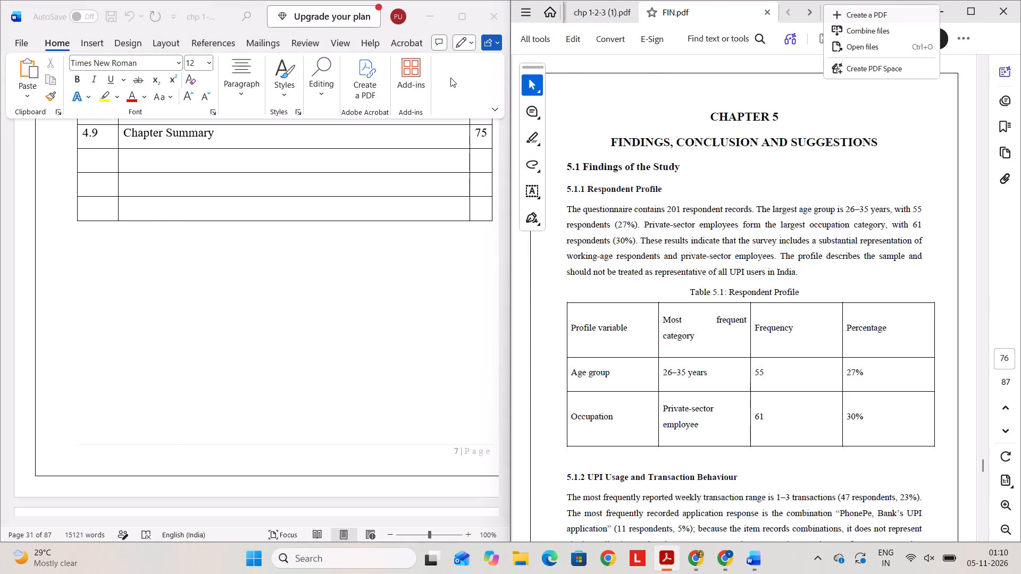
click(455, 290)
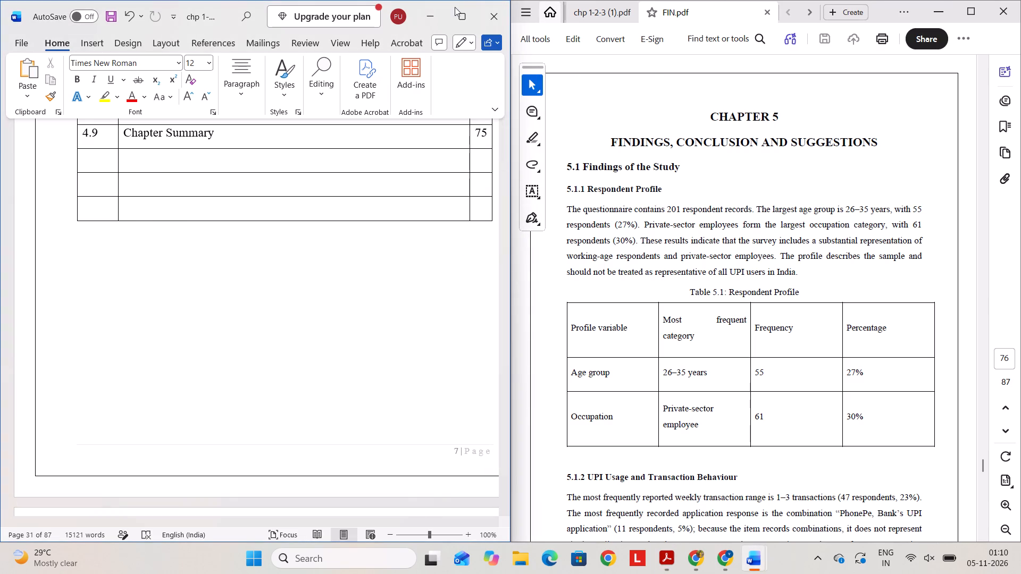
click(456, 12)
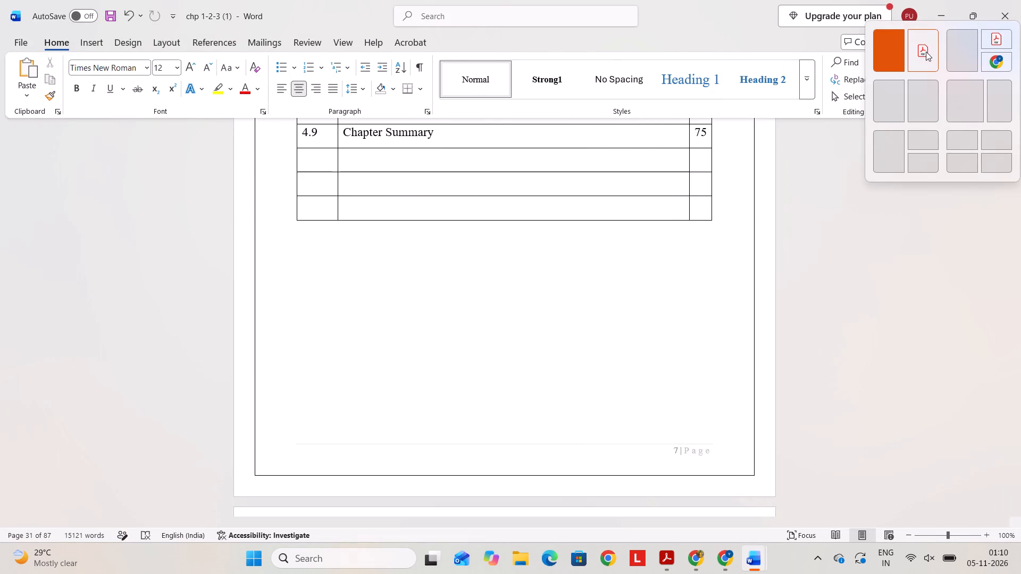
drag(924, 52, 877, 58)
drag(877, 58, 987, 20)
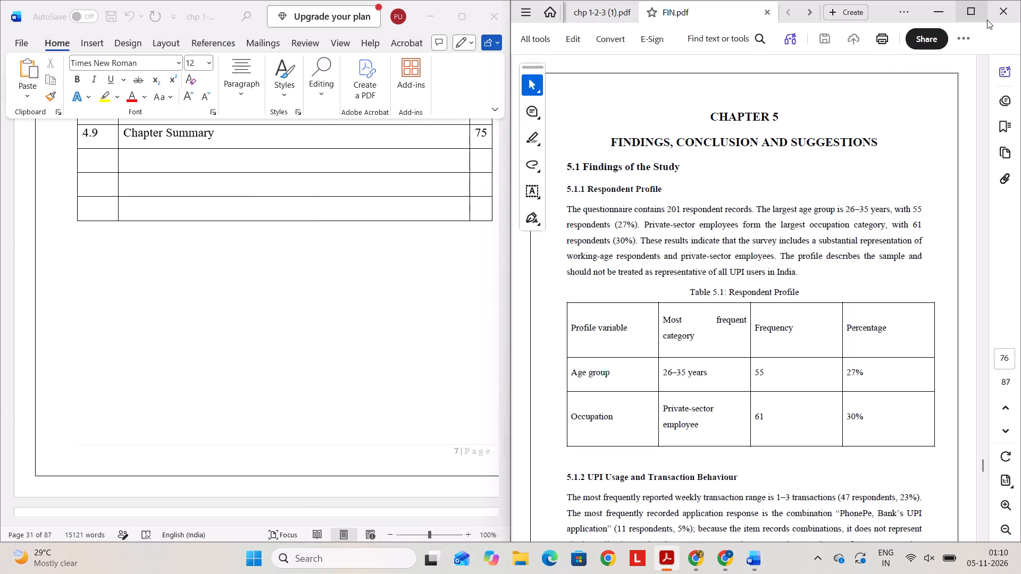
drag(987, 20, 964, 7)
click(964, 7)
click(964, 7)
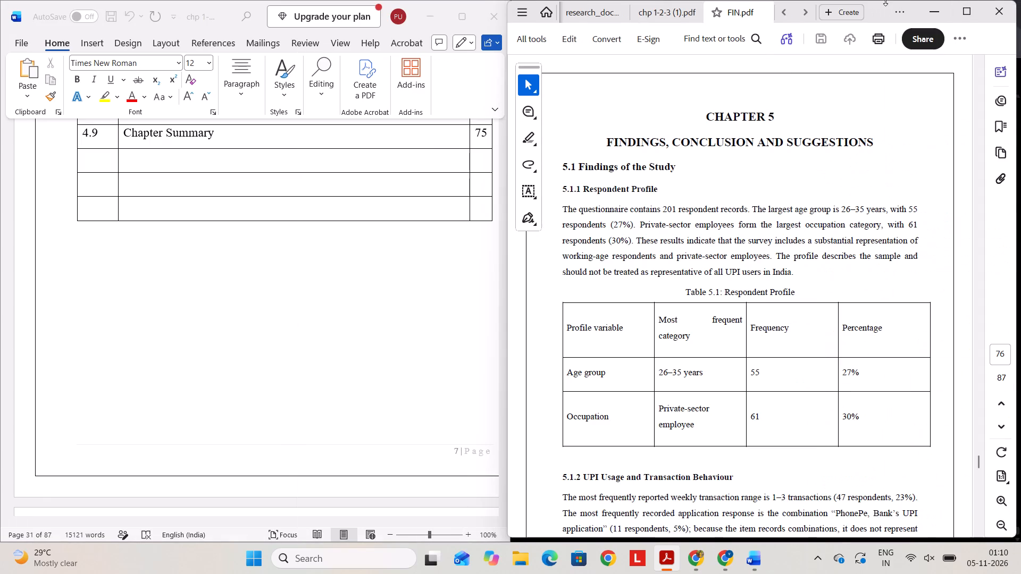
drag(886, 10, 458, 164)
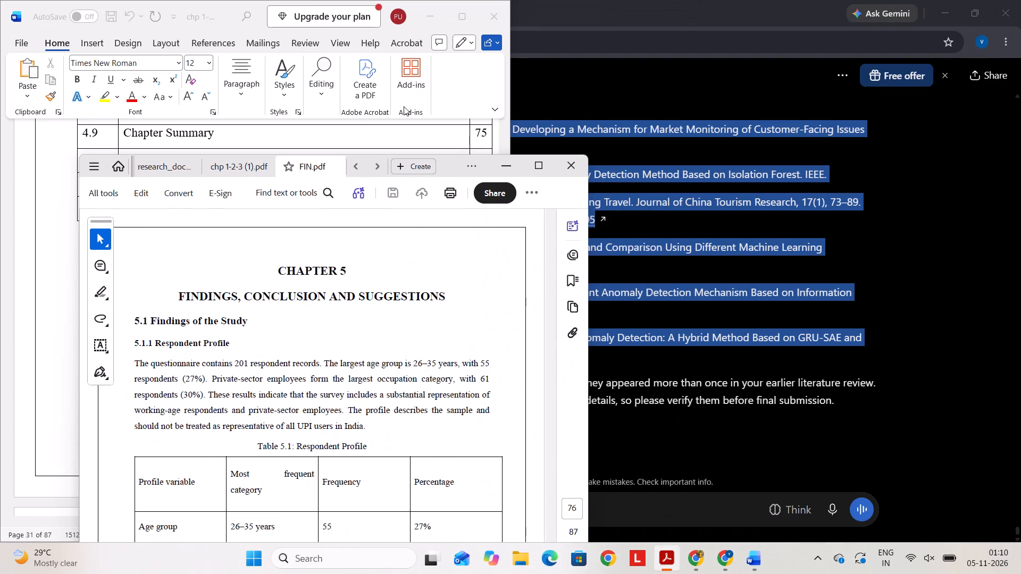
drag(224, 9, 513, 36)
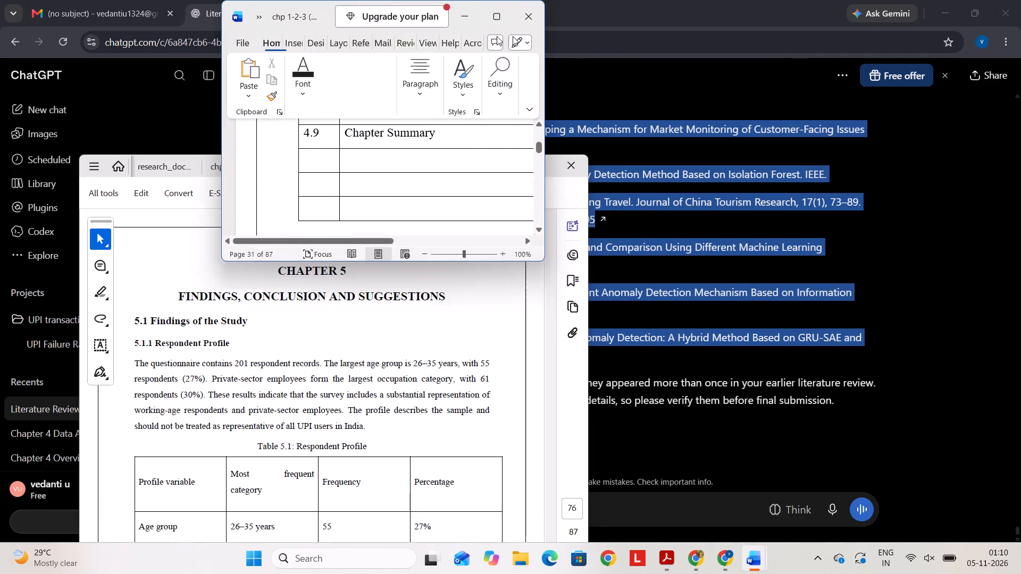
drag(513, 36, 740, 115)
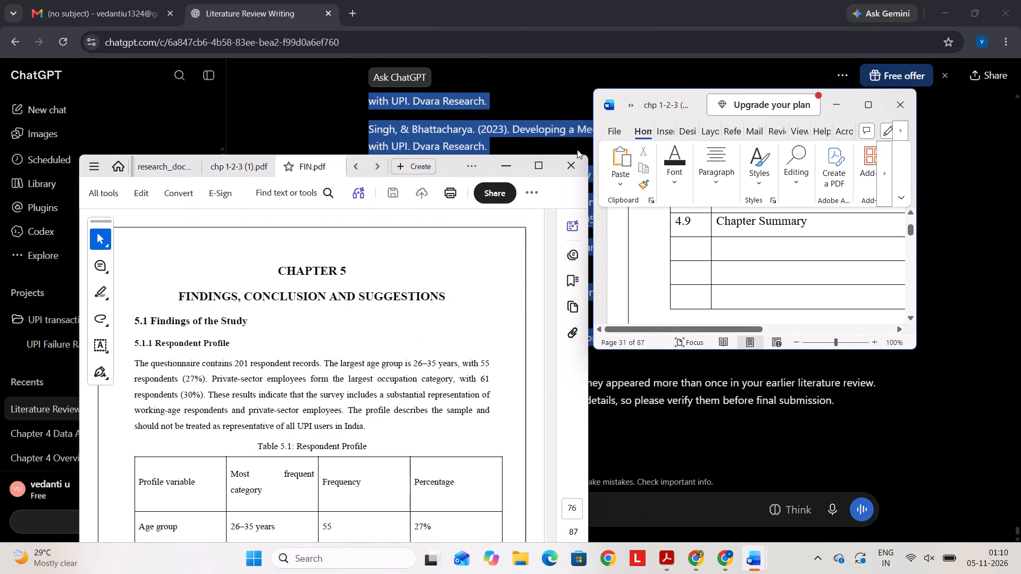
click(492, 206)
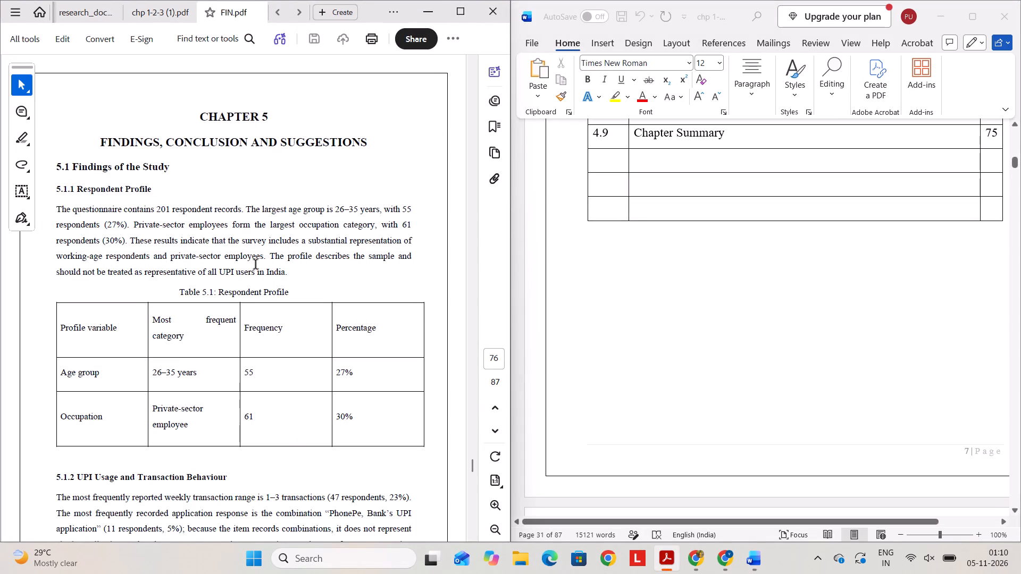
Enter 5. as the serial number in the first empty table of contents row below 4.9 Chapter Summary.
scroll(521, 216, up, 1)
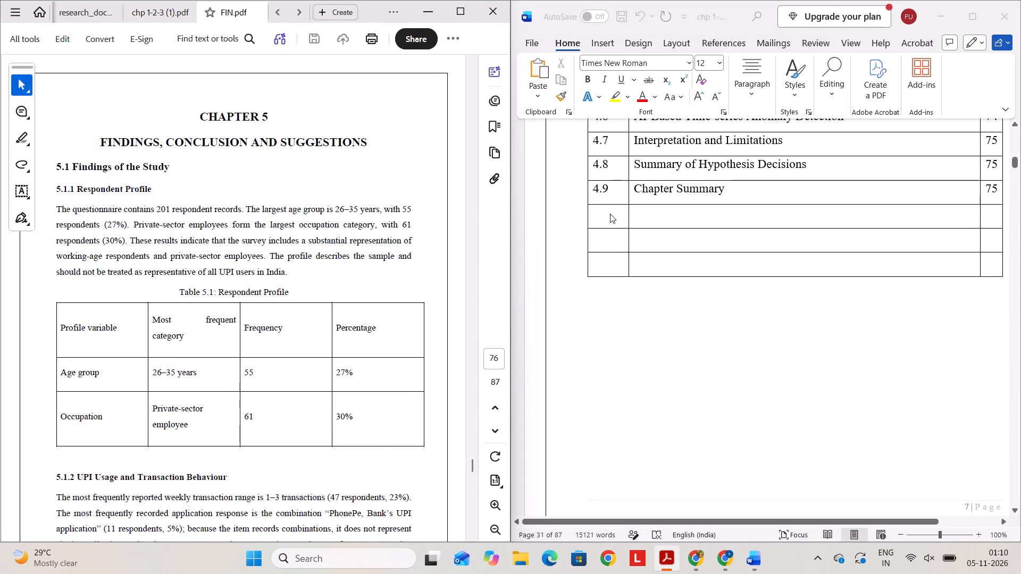
click(610, 214)
click(610, 214)
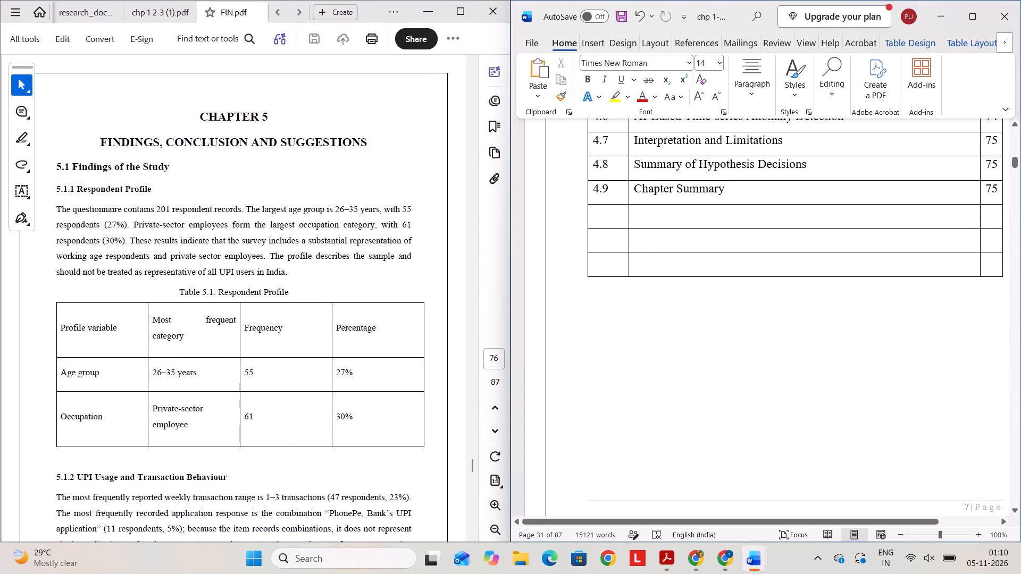
key(5)
key(period)
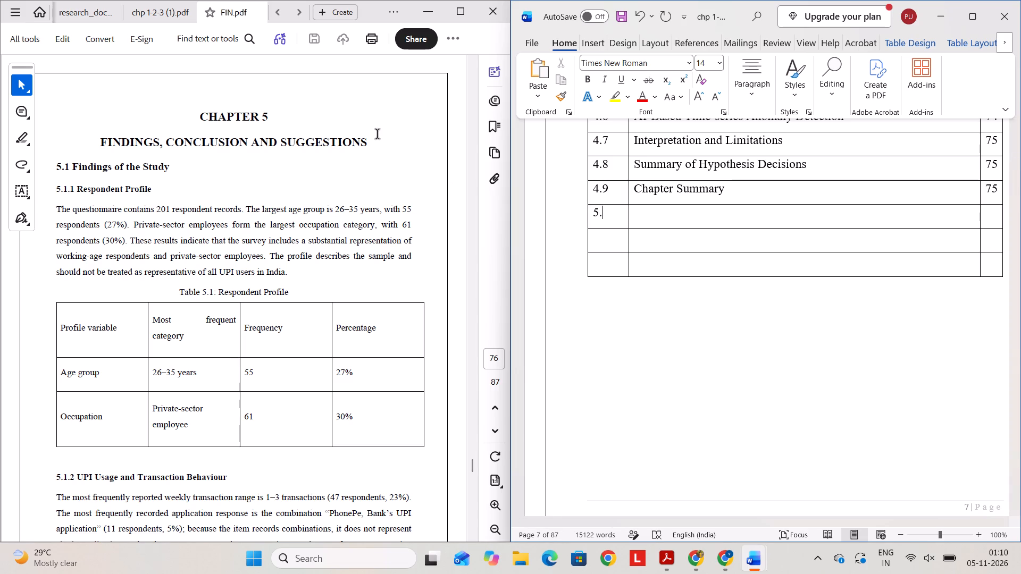
Enter Findings, Conclusion and Suggestions as the title in row 5. of the Word report's table of contents.
drag(370, 145, 356, 145)
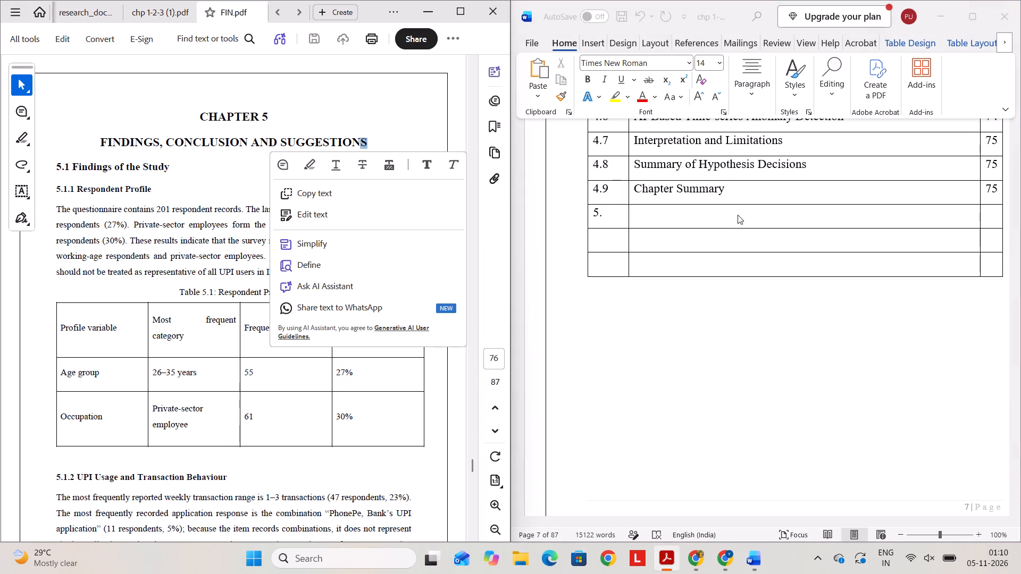
click(676, 217)
click(676, 217)
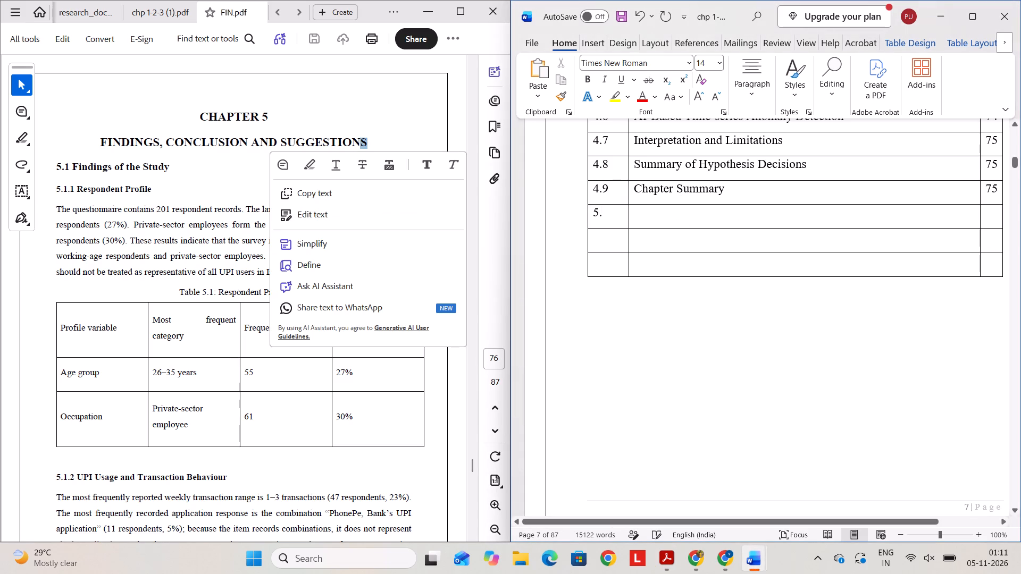
key(f)
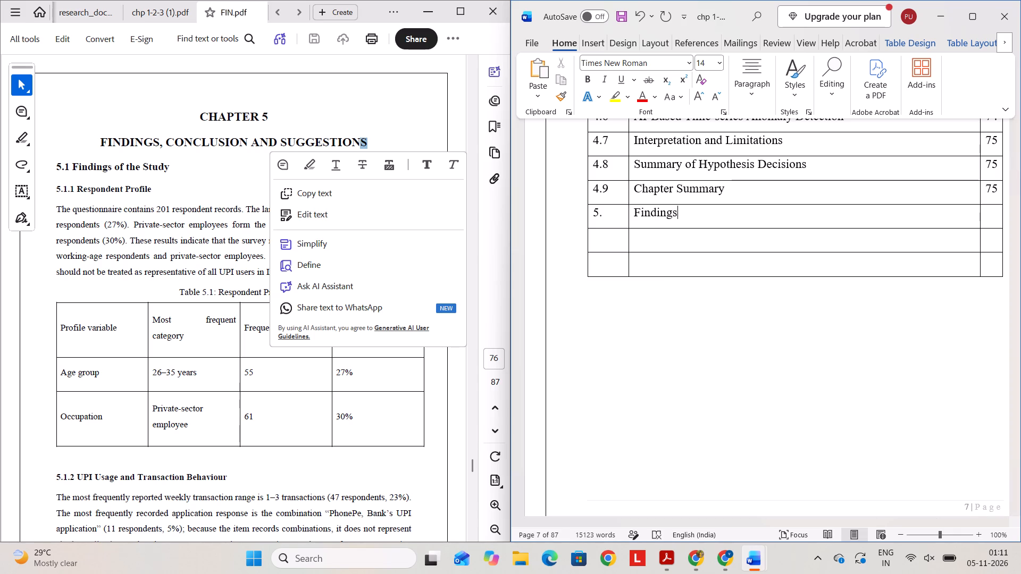
text(,)
key(space)
key(shift+c)
text(onclu)
text(sion)
key(space)
text(and)
key(space)
key(s)
key(BackSpace)
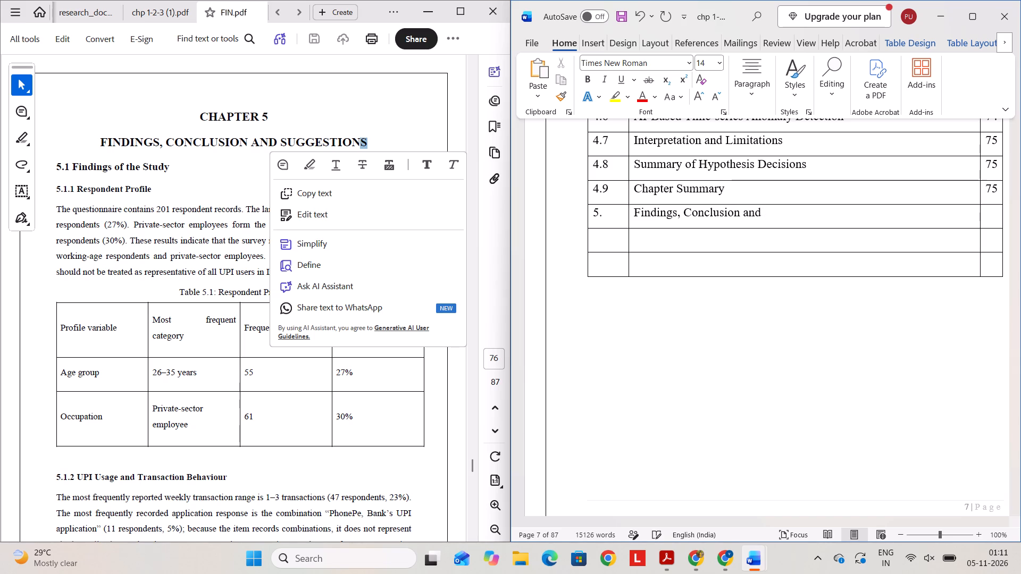
key(shift+s)
key(u)
text(ggestions)
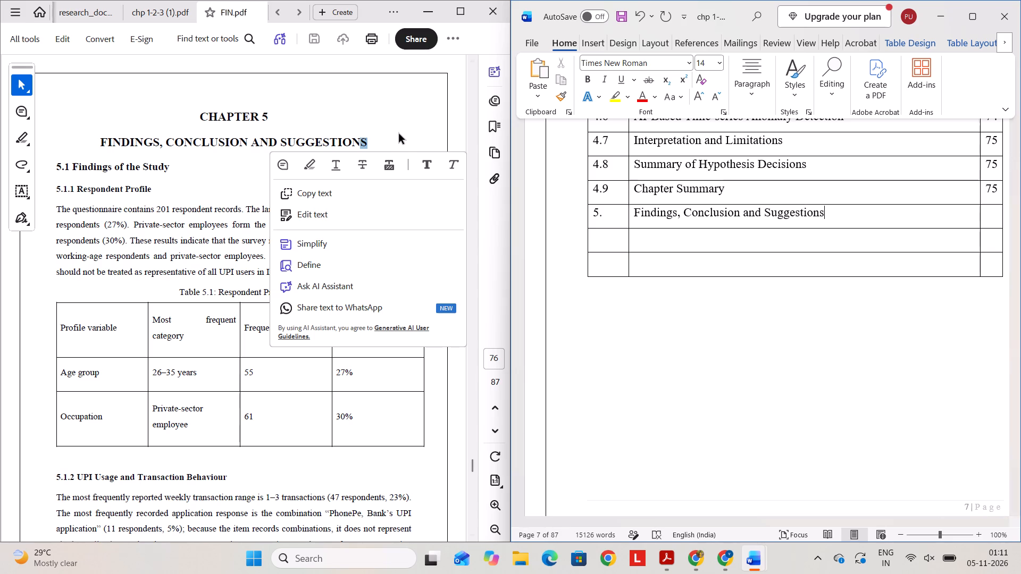
Check the Chapter 5 opening page's number in the FIN PDF and enter 76 as the page number for row 5.
click(399, 134)
scroll(390, 195, down, 1)
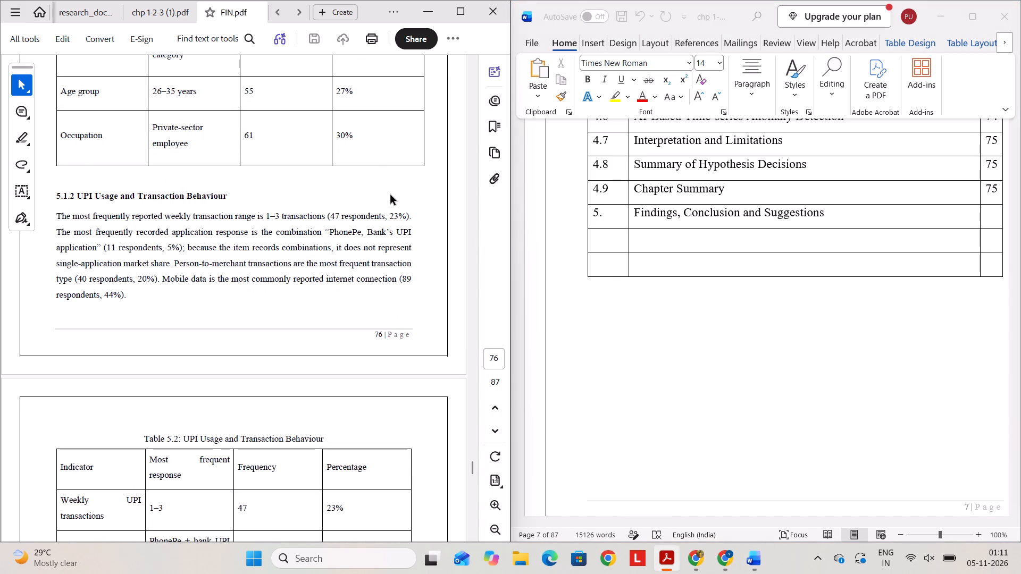
click(987, 216)
text(76)
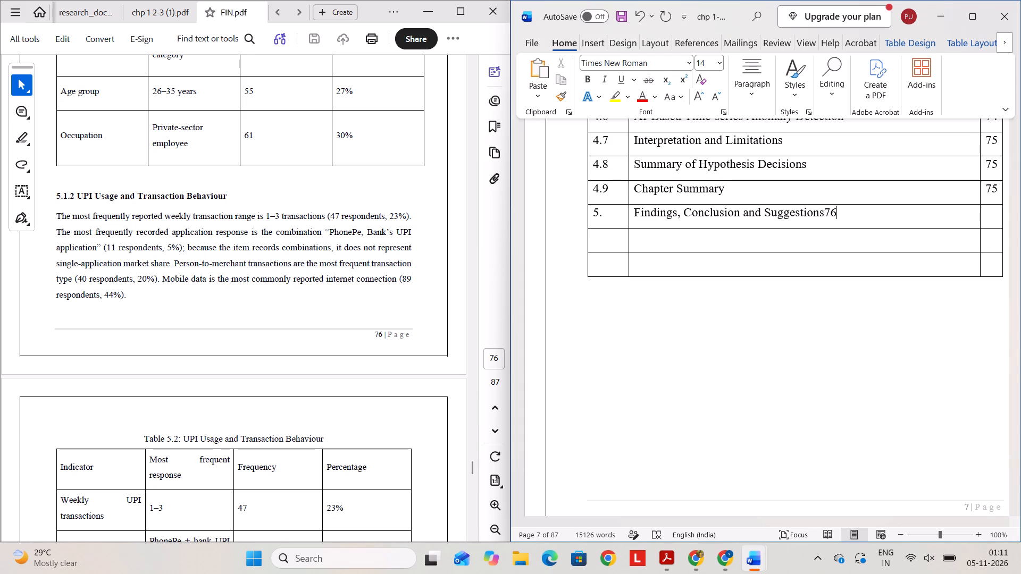
key(BackSpace)
key(BackSpace)
key(Right)
key(Right)
text(46)
key(BackSpace)
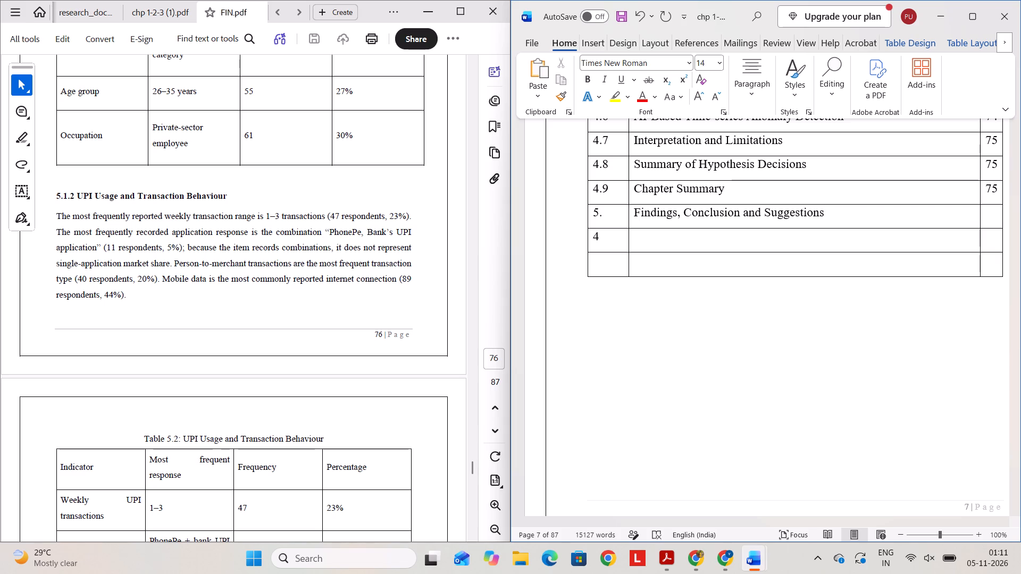
key(BackSpace)
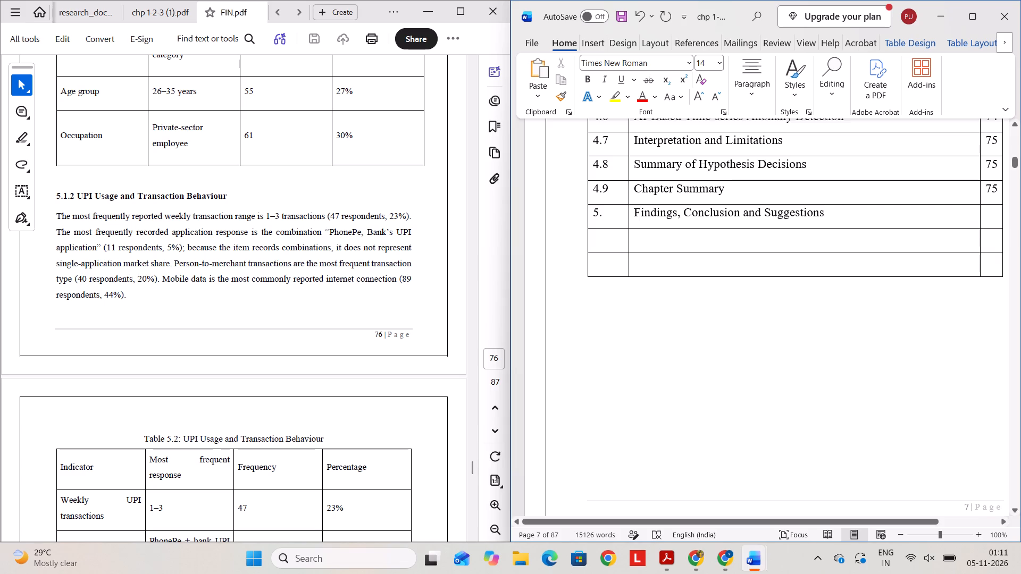
click(991, 214)
text(76)
key(Right)
key(Right)
Review the earlier Chapter 3 and 4 contents entries and the Chapter 4 pages of the FIN PDF, ending at the Chapter 5 heading.
scroll(557, 148, up, 2)
scroll(671, 308, up, 2)
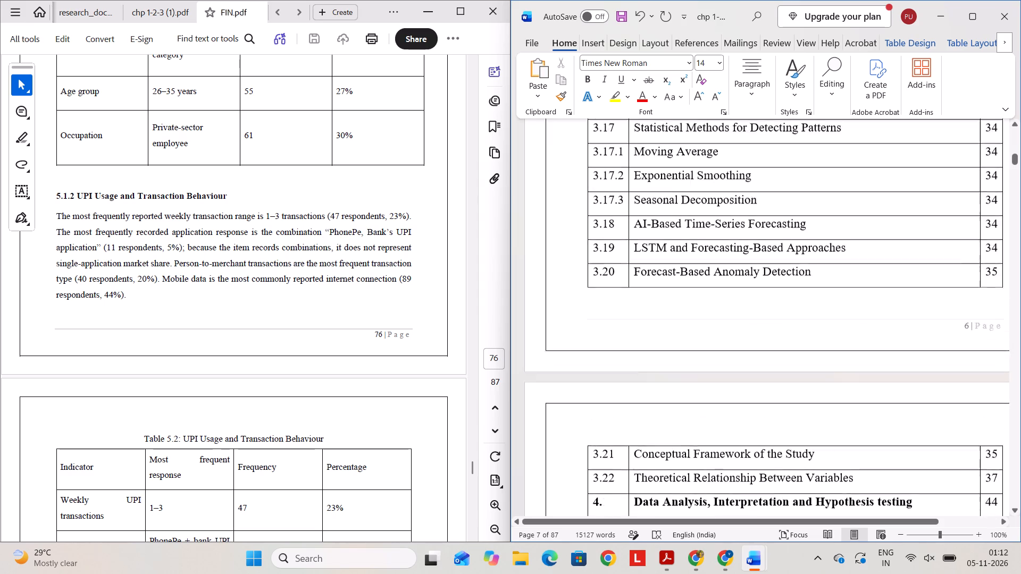
scroll(671, 308, up, 2)
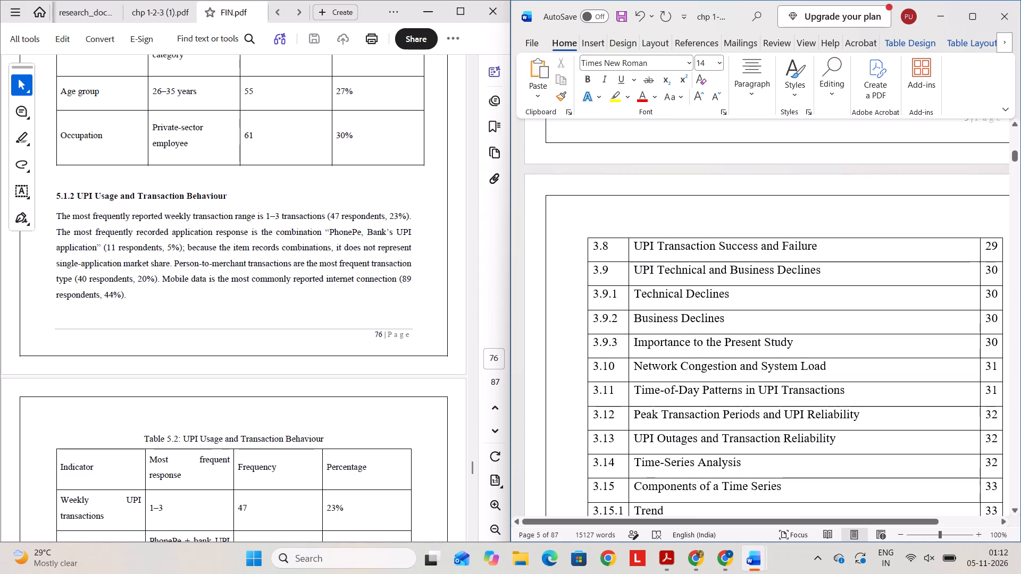
scroll(662, 405, down, 2)
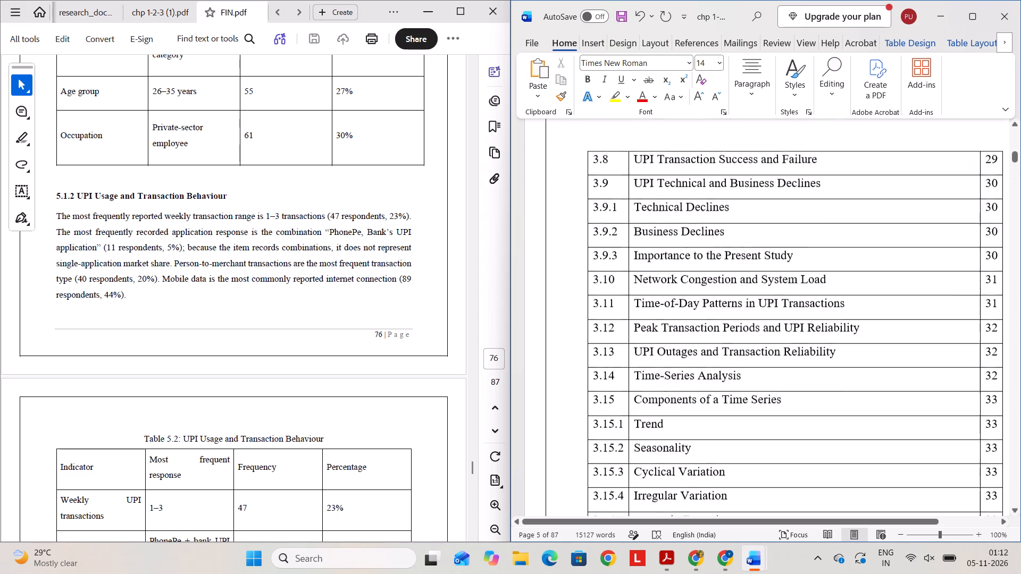
scroll(662, 405, down, 5)
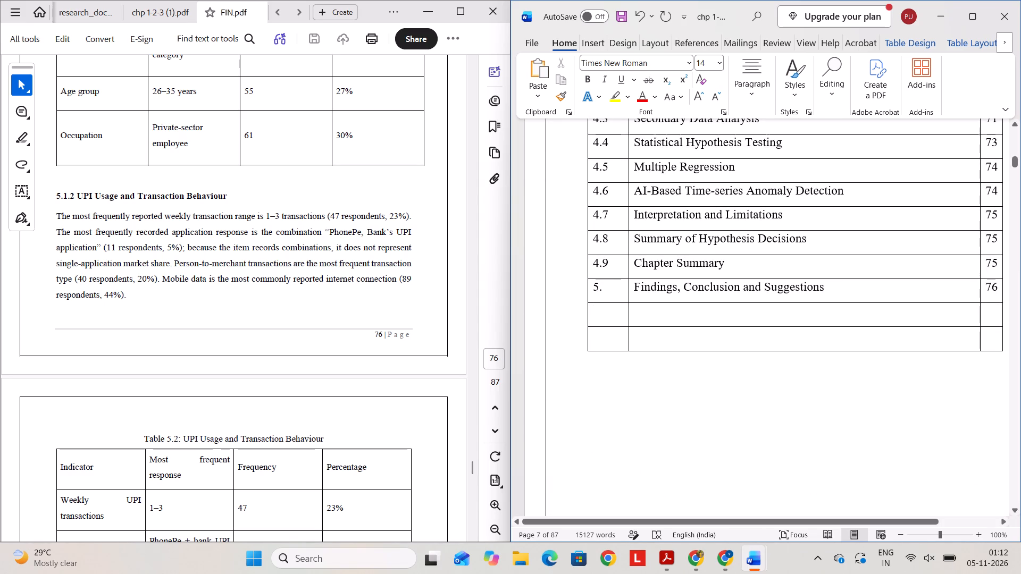
scroll(593, 254, up, 2)
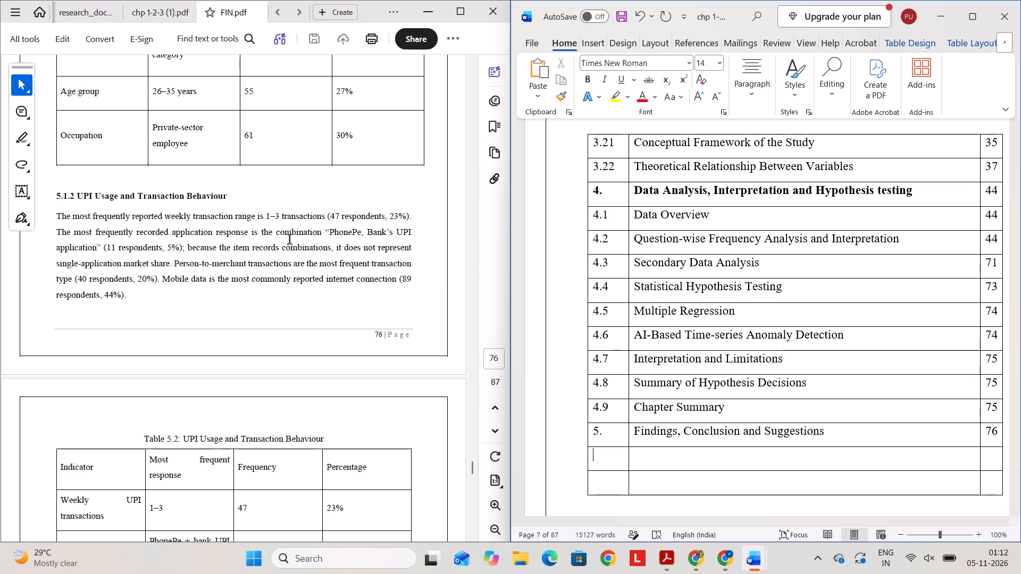
scroll(219, 259, up, 4)
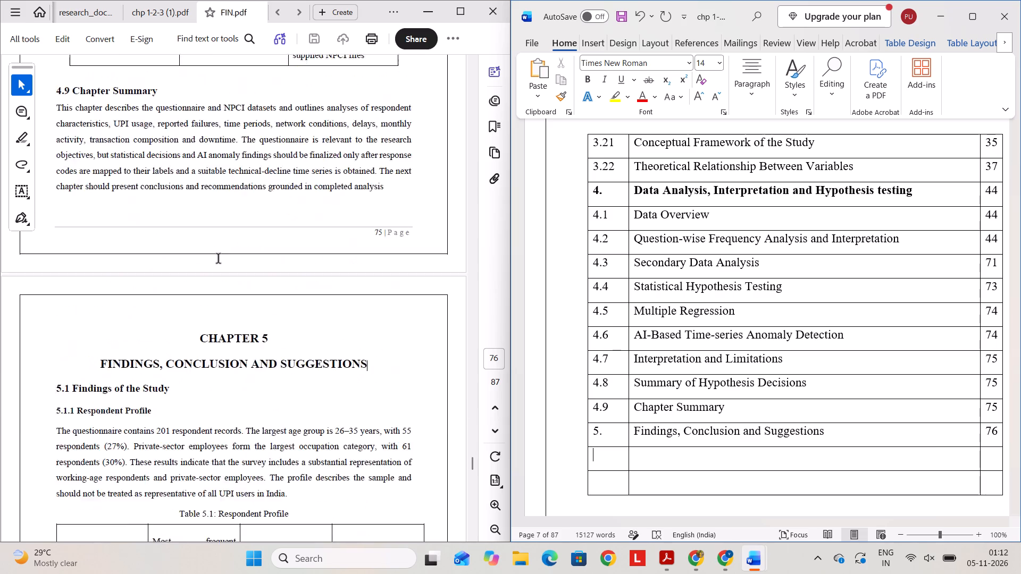
scroll(219, 259, up, 3)
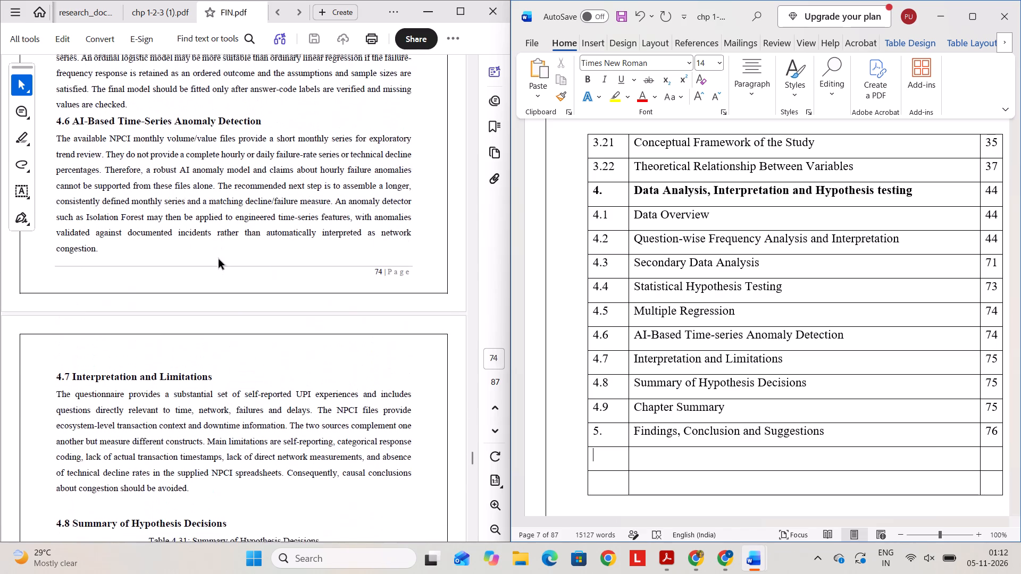
scroll(219, 259, up, 4)
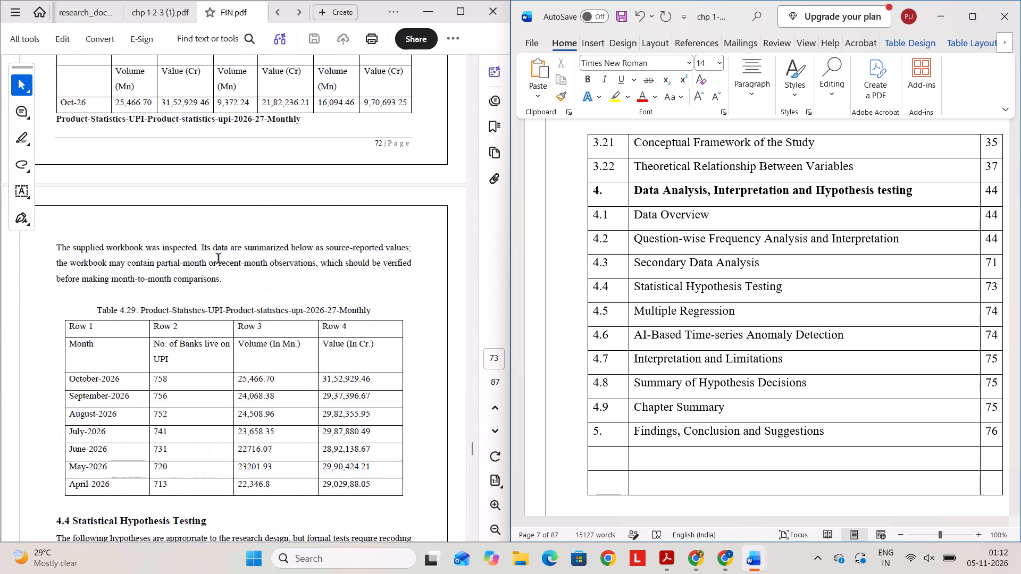
scroll(219, 259, up, 9)
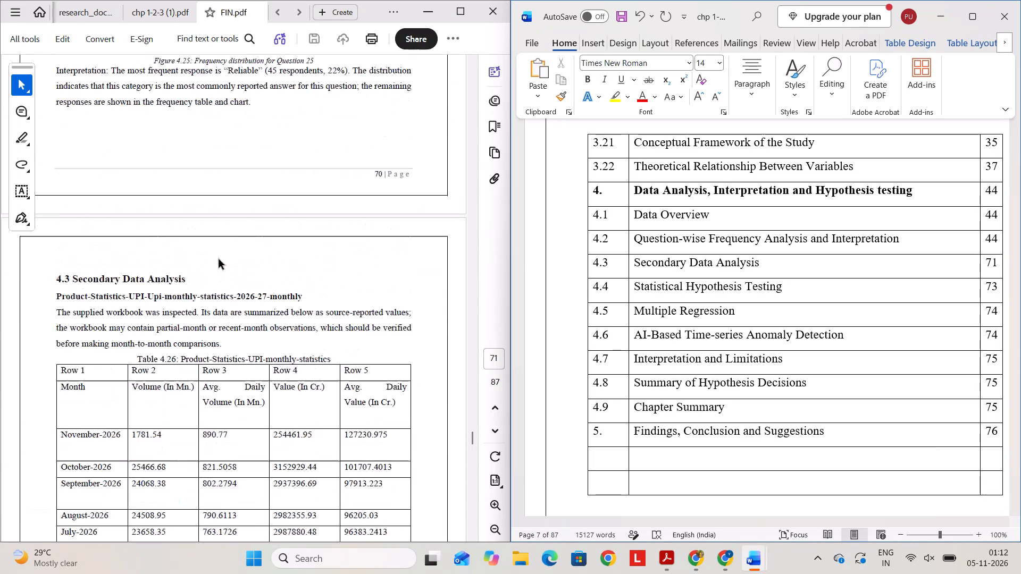
scroll(219, 259, up, 10)
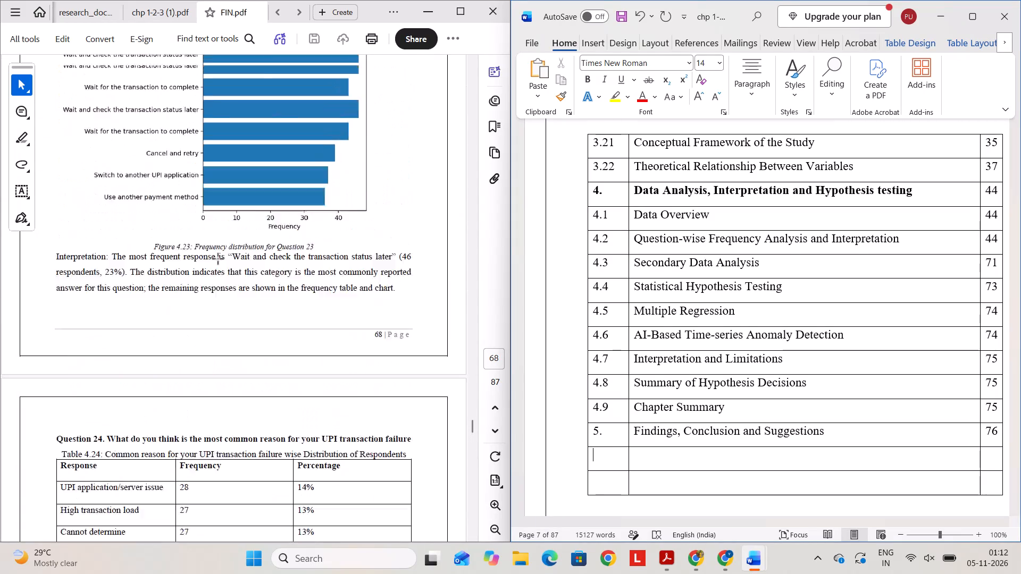
scroll(219, 259, up, 15)
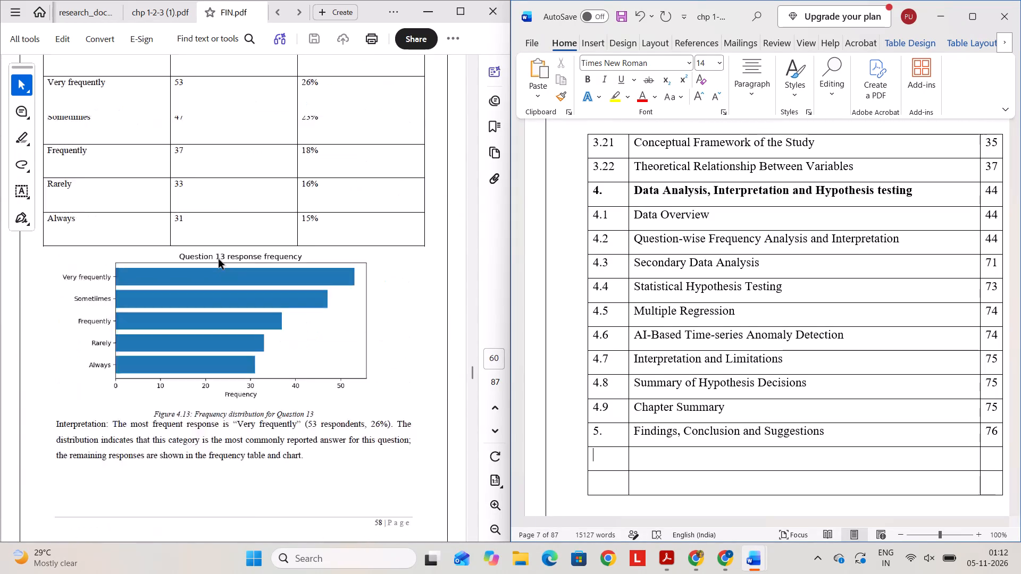
scroll(219, 259, up, 4)
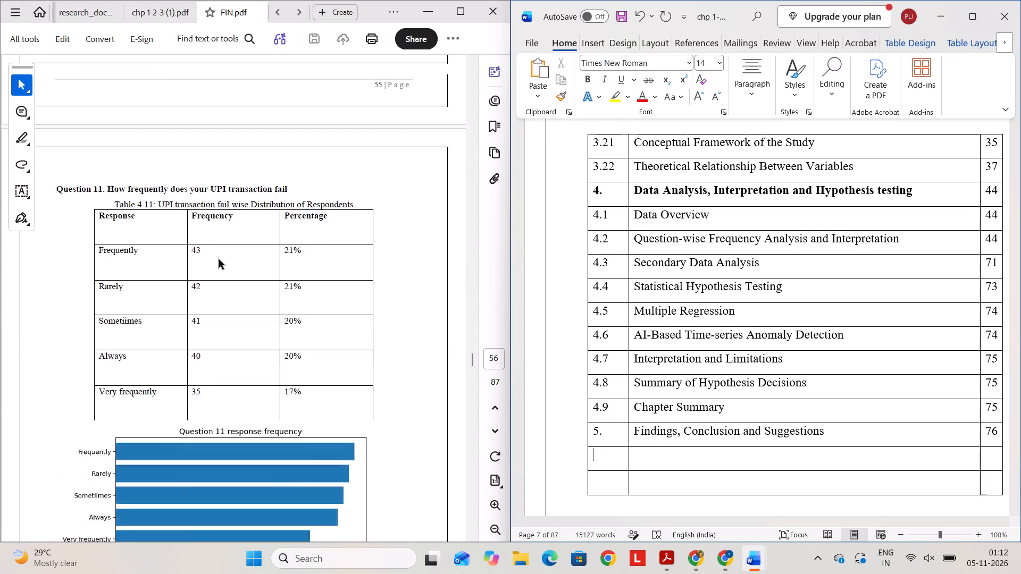
scroll(219, 259, up, 5)
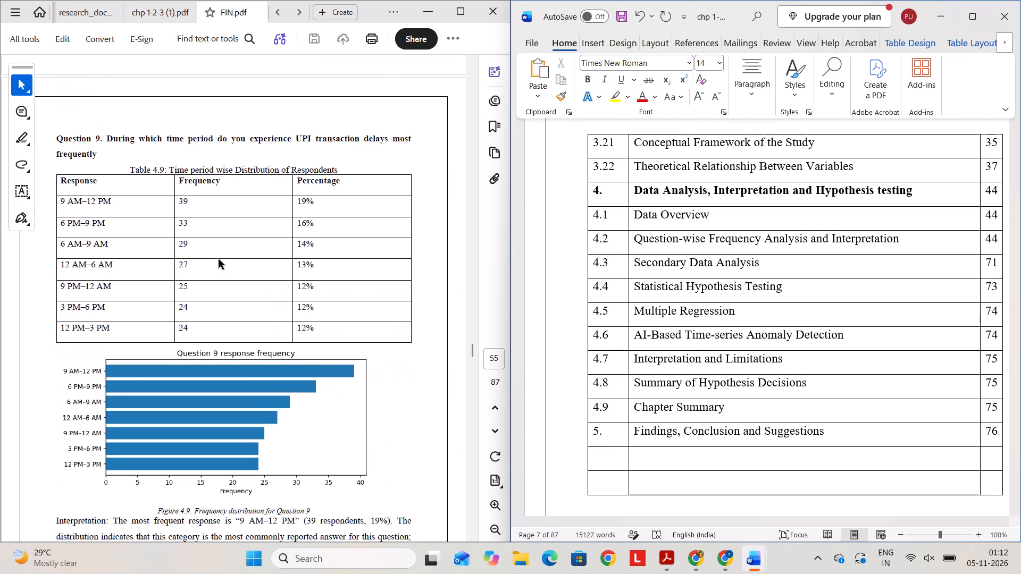
scroll(219, 259, up, 2)
scroll(219, 259, down, 20)
scroll(219, 259, down, 2)
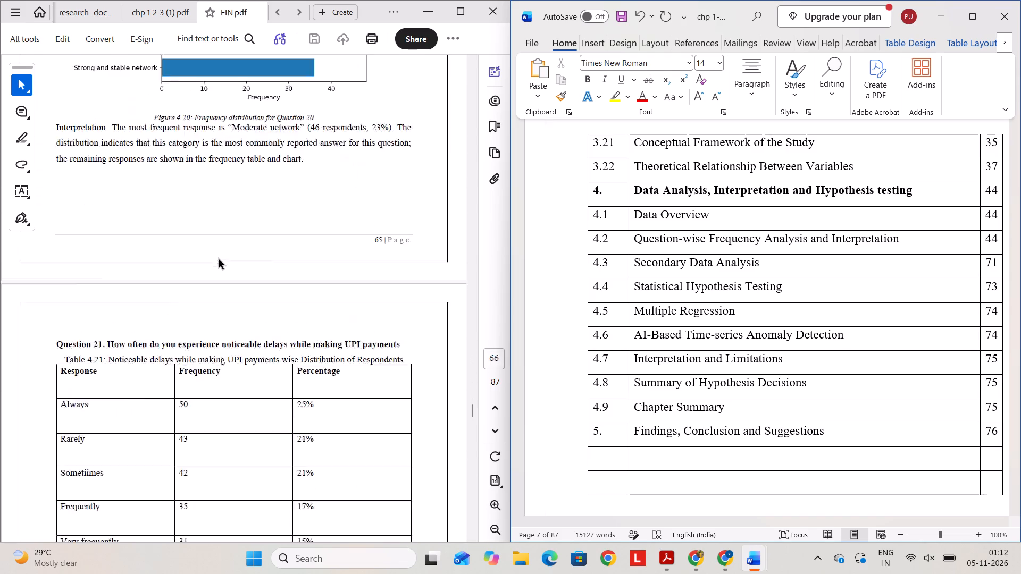
scroll(219, 259, down, 5)
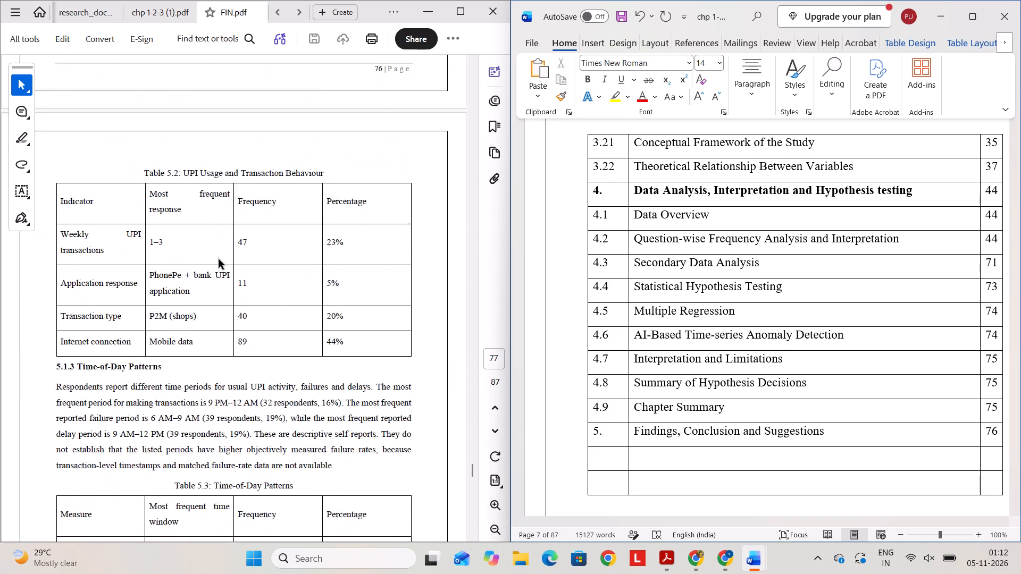
scroll(219, 259, down, 2)
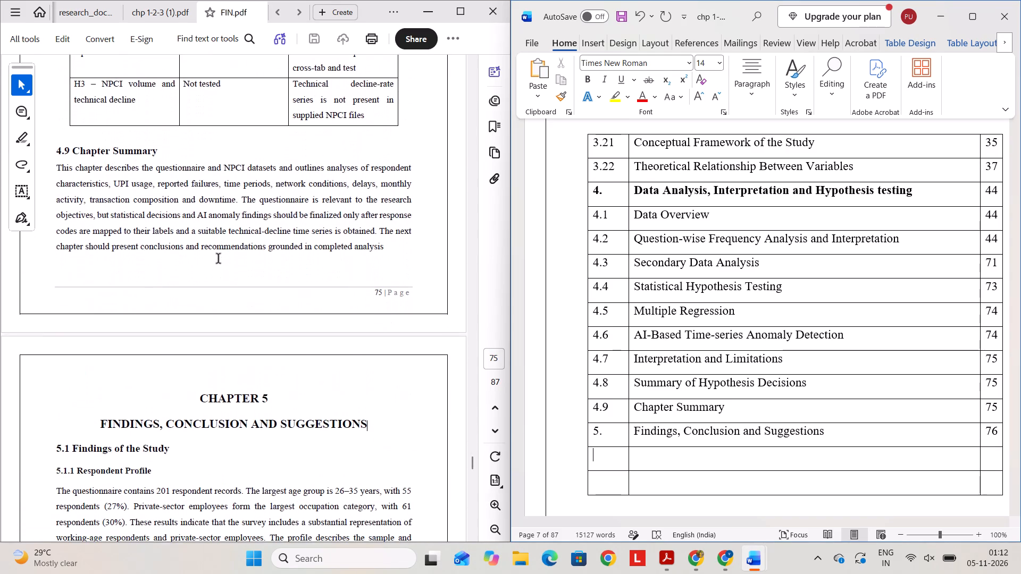
scroll(219, 259, down, 1)
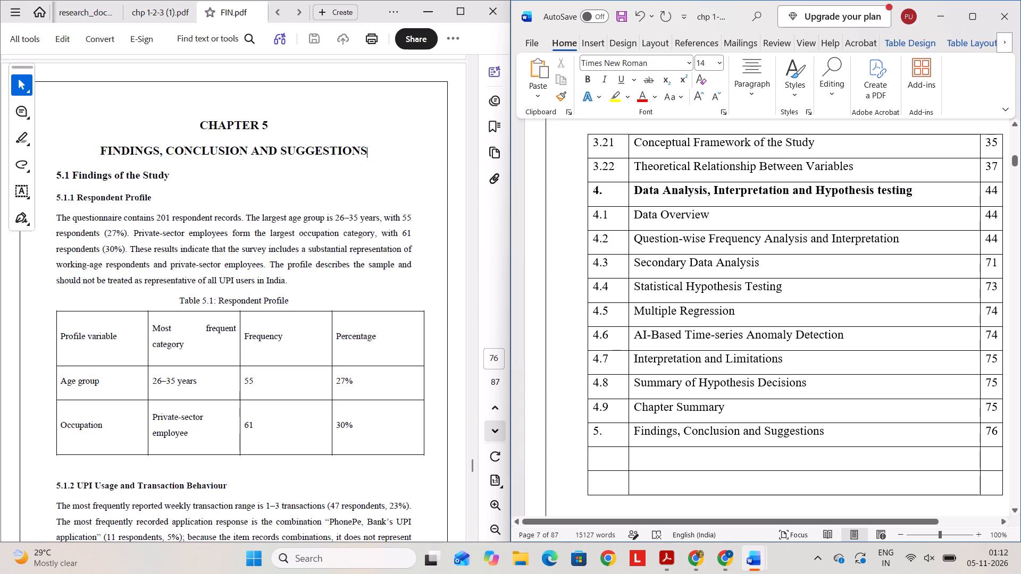
Enter 5.1 as the serial number in the empty contents row below Findings, Conclusion and Suggestions.
text(5.)
key(1)
Make the serial number and title of the row 5. Findings, Conclusion and Suggestions entry bold.
drag(830, 430, 578, 438)
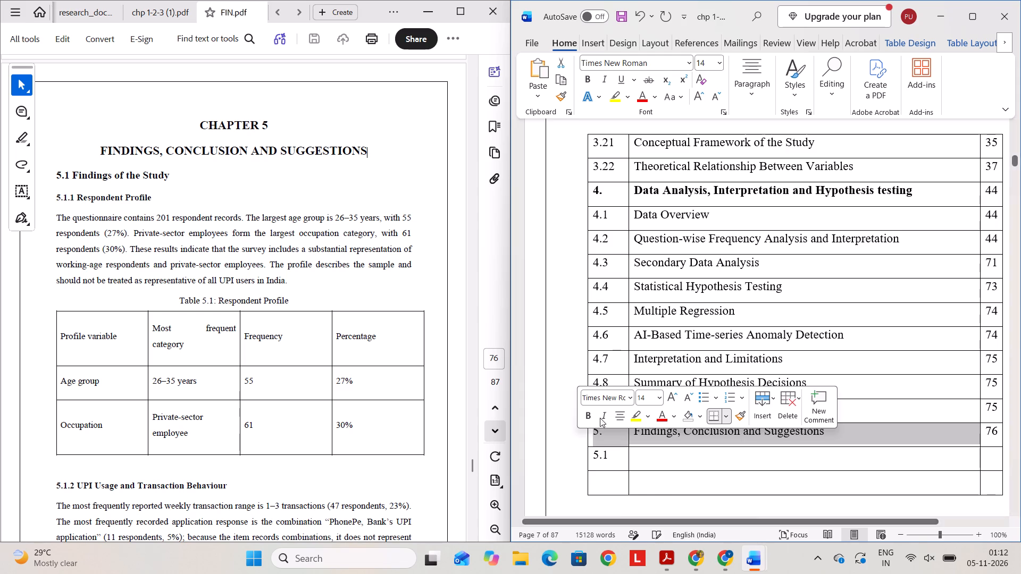
click(591, 409)
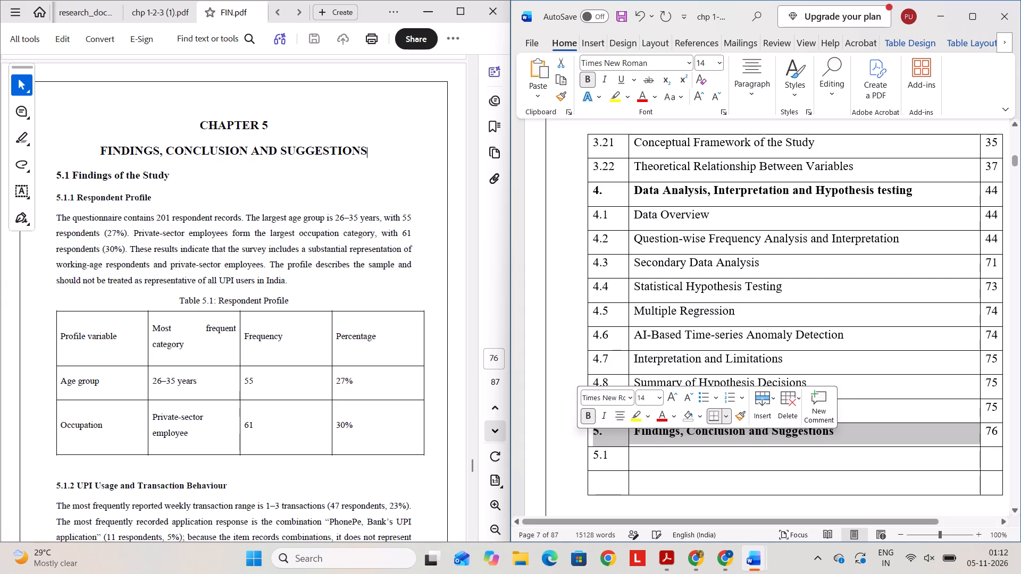
Complete contents row 5.1 with the title Findings of the Study and page number 76.
click(659, 459)
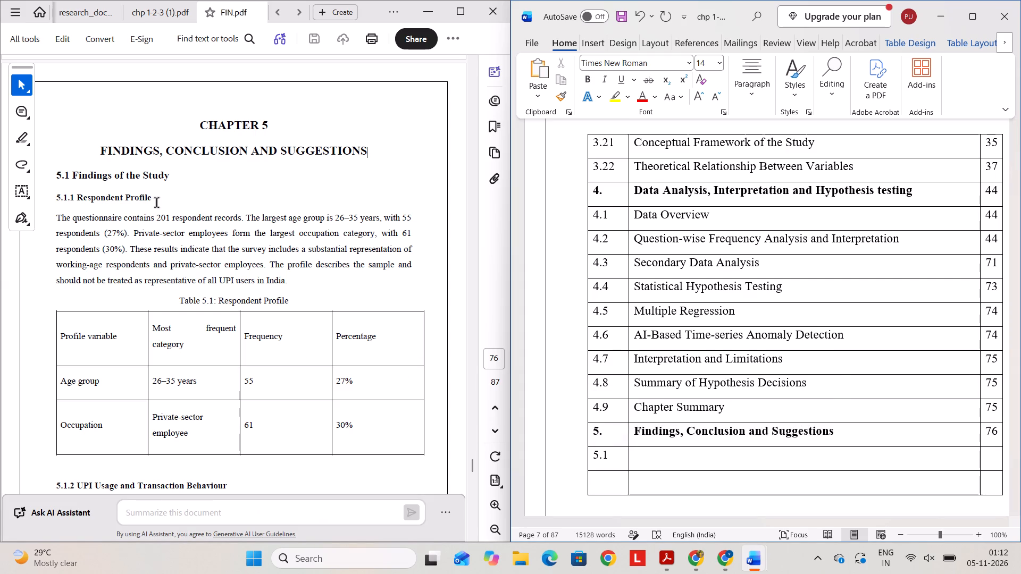
text(Fi)
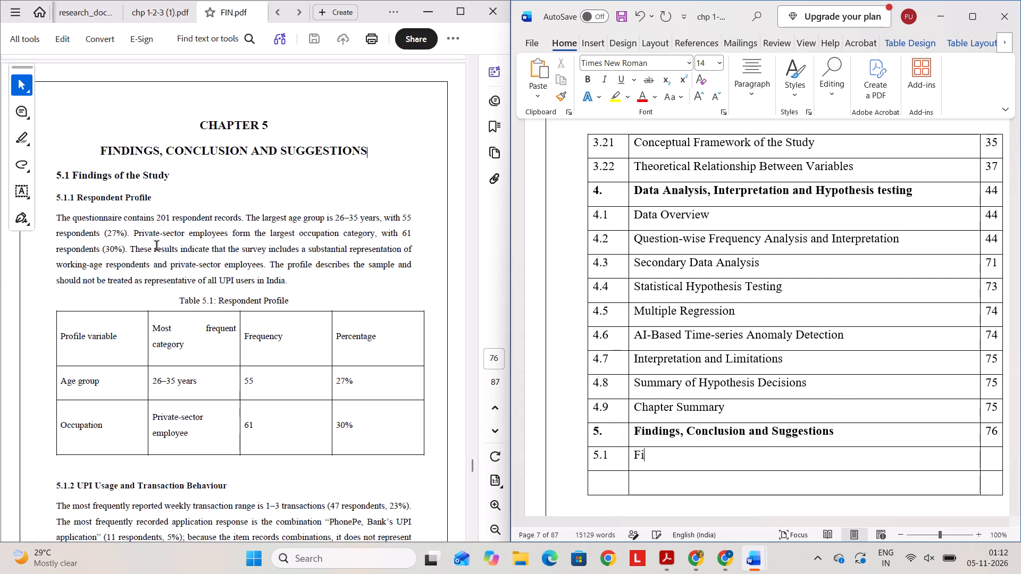
text(ndin)
text(gs)
key(space)
text(of the)
key(space)
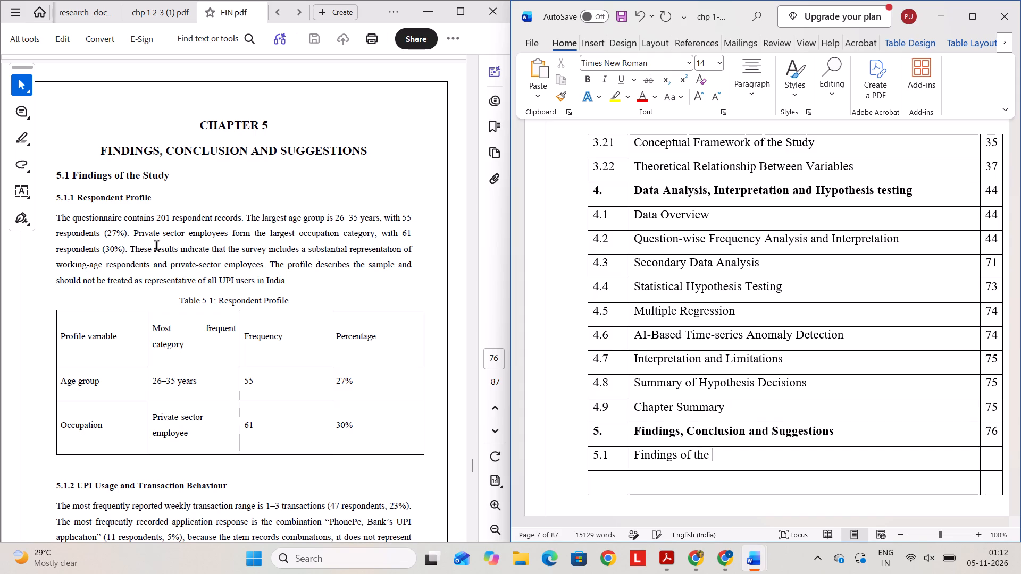
text(Study)
key(Right)
text(76)
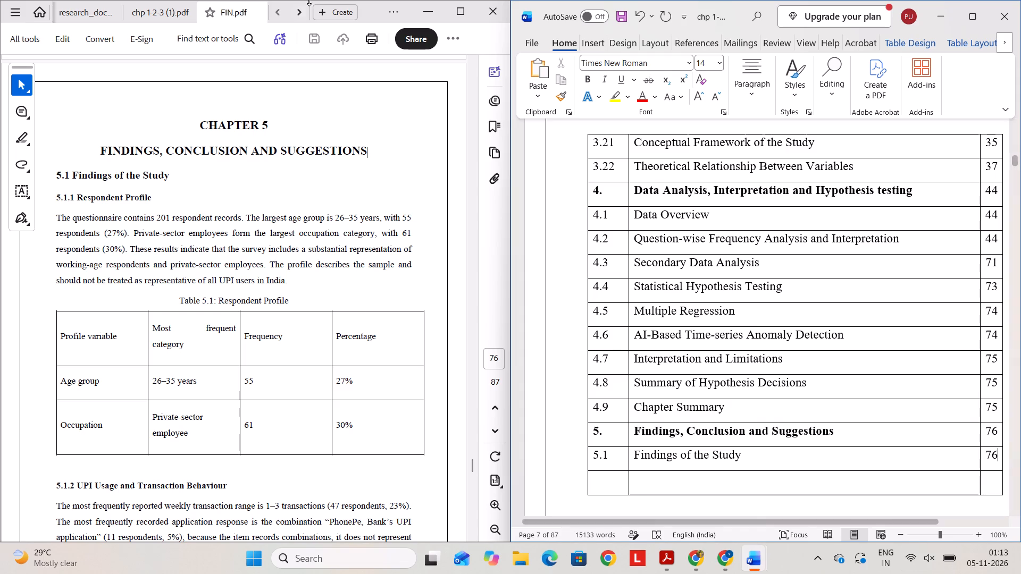
Fill the empty contents row below 5.1 with serial number 5.1.1, title Respondent Profile and page number 76.
click(609, 485)
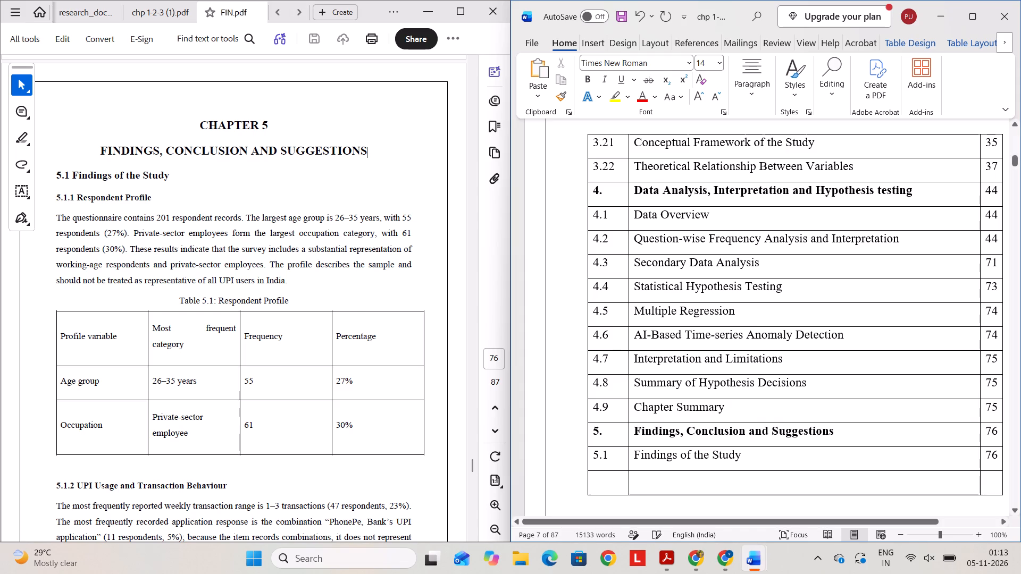
key(4)
key(BackSpace)
text(5.1.1)
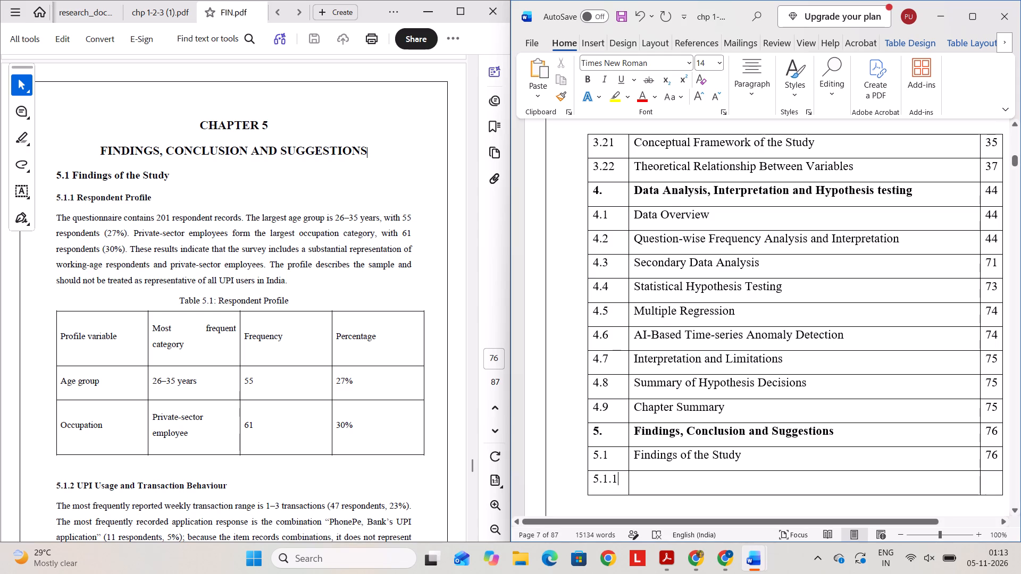
click(677, 483)
text(Re)
text(spo)
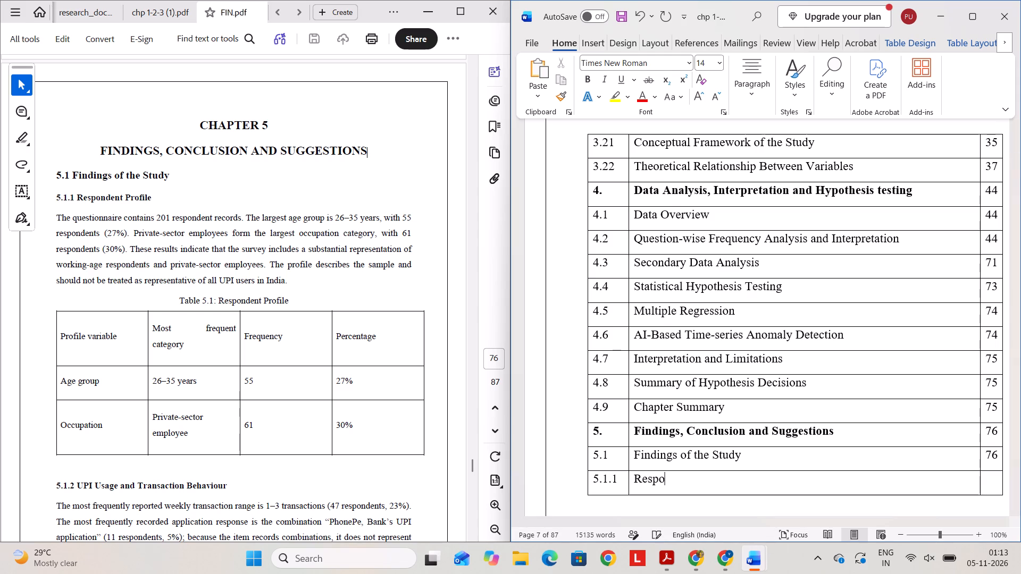
key(n)
text(de)
key(n)
text(t Profile)
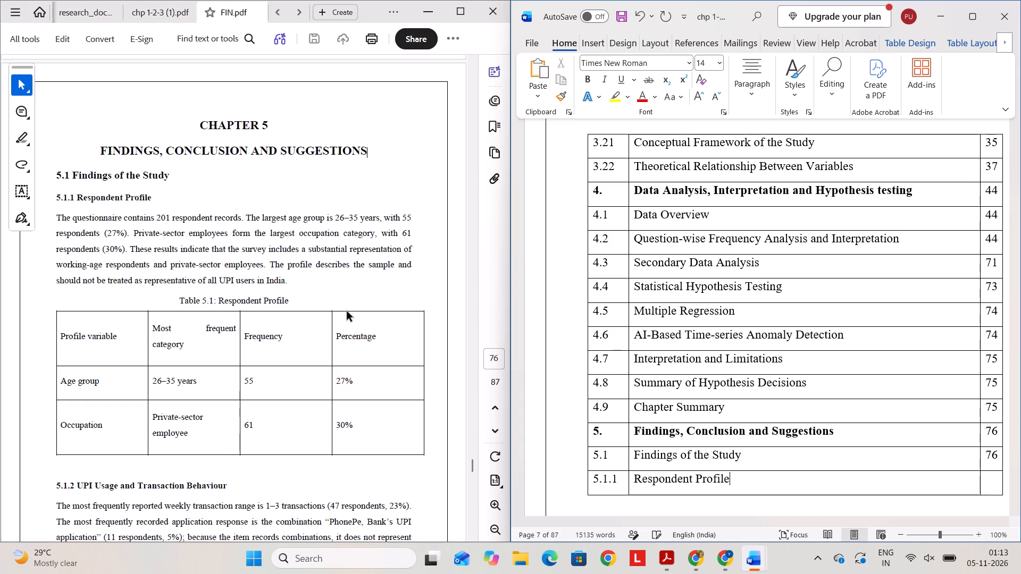
key(Right)
text(76)
Add new empty rows to the contents table below the 5.1.1 Respondent Profile entry.
scroll(267, 317, down, 1)
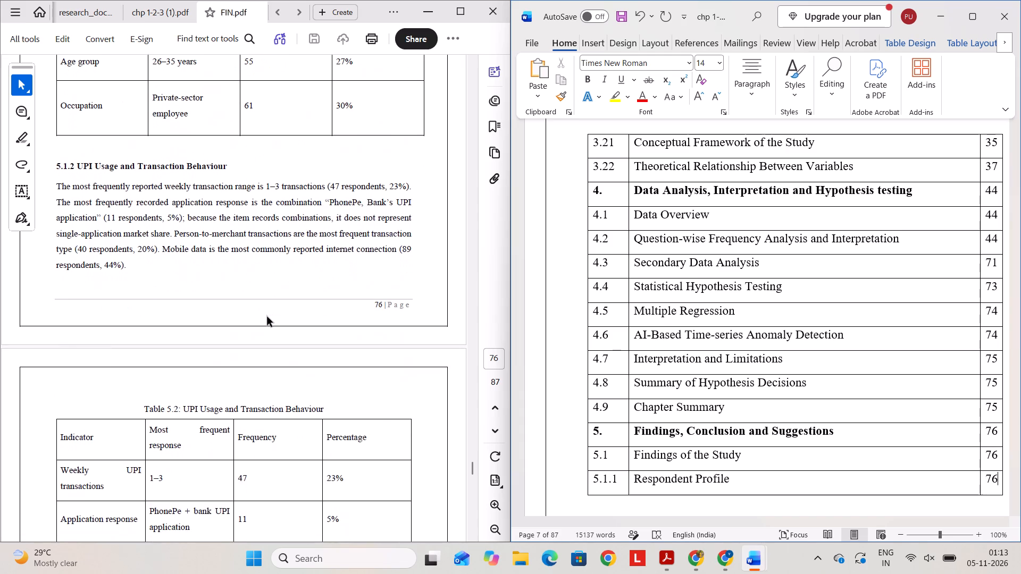
click(581, 496)
double_click(581, 496)
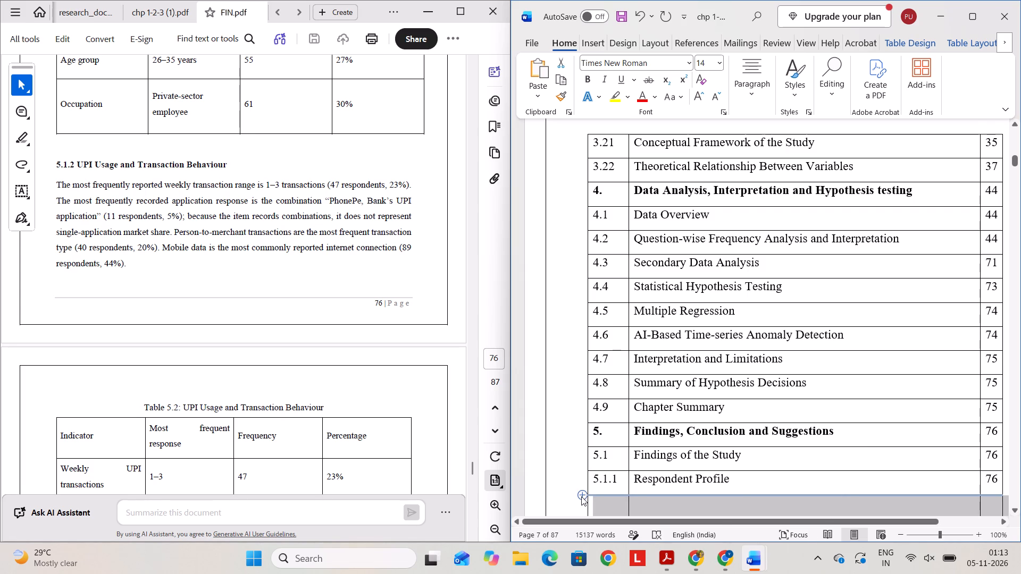
triple_click(581, 496)
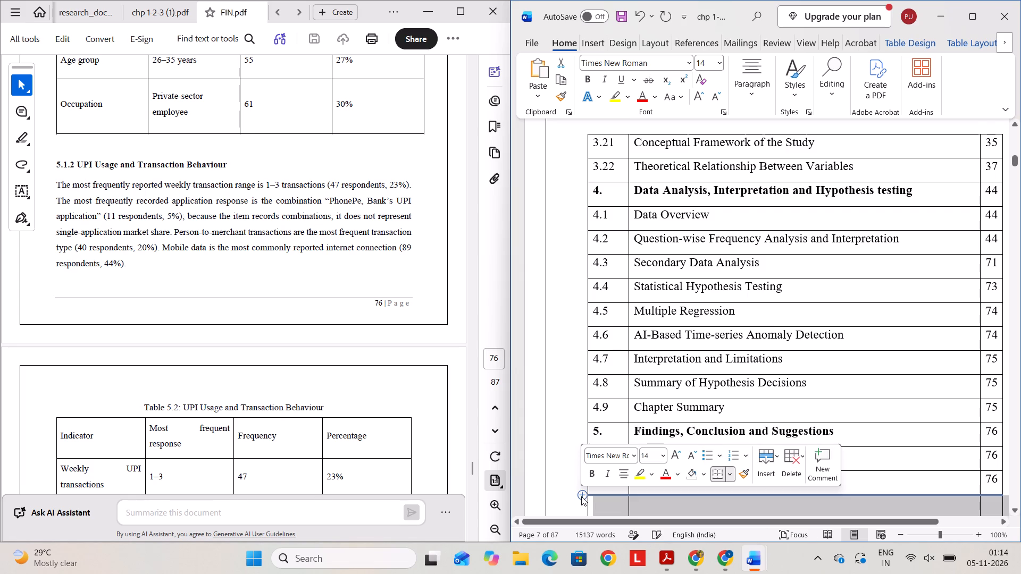